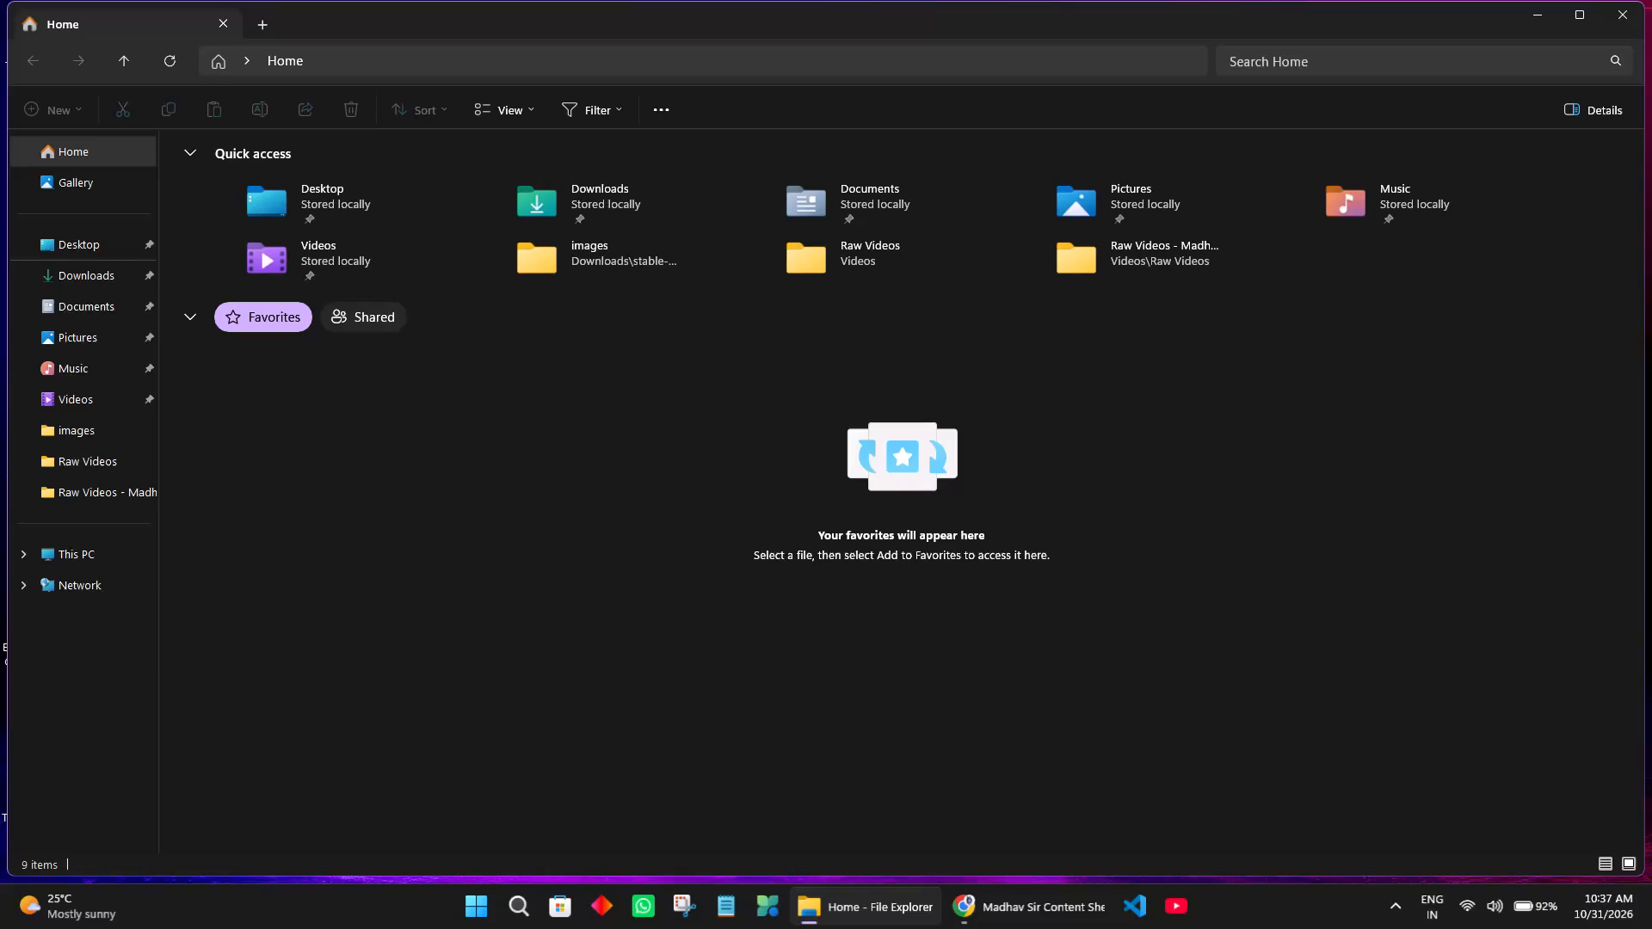
Play Pancake Video_Audio.wav from the Filmora Exported Videos folder inside Videos to check it, and close the player.
click(68, 397)
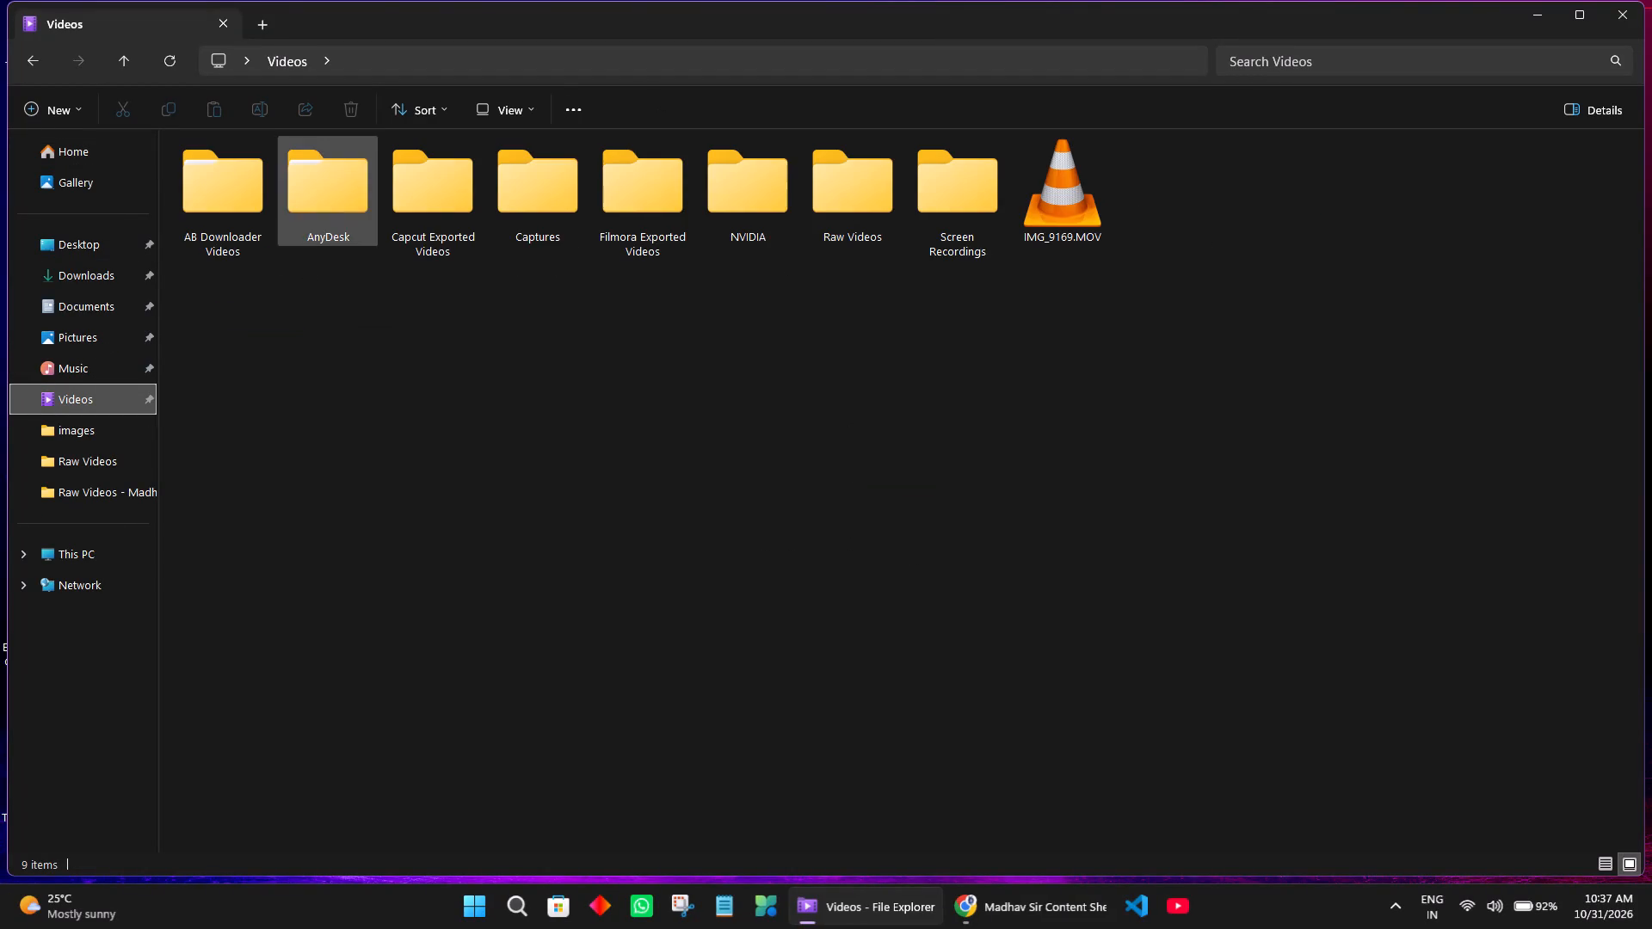
double_click(668, 214)
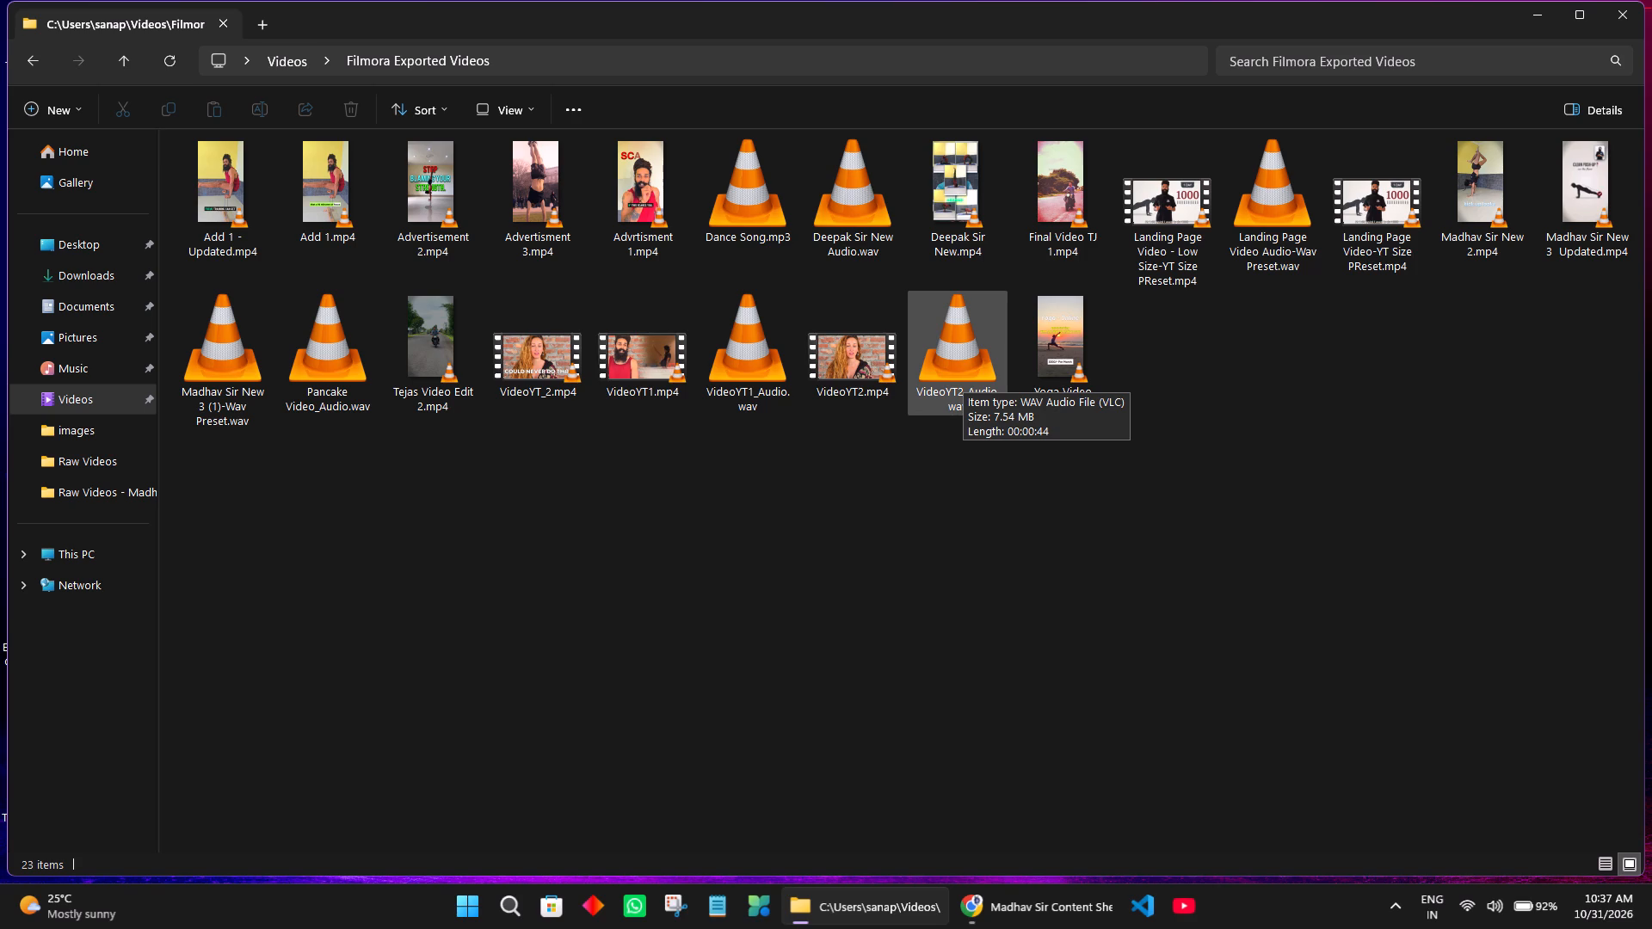
double_click(332, 336)
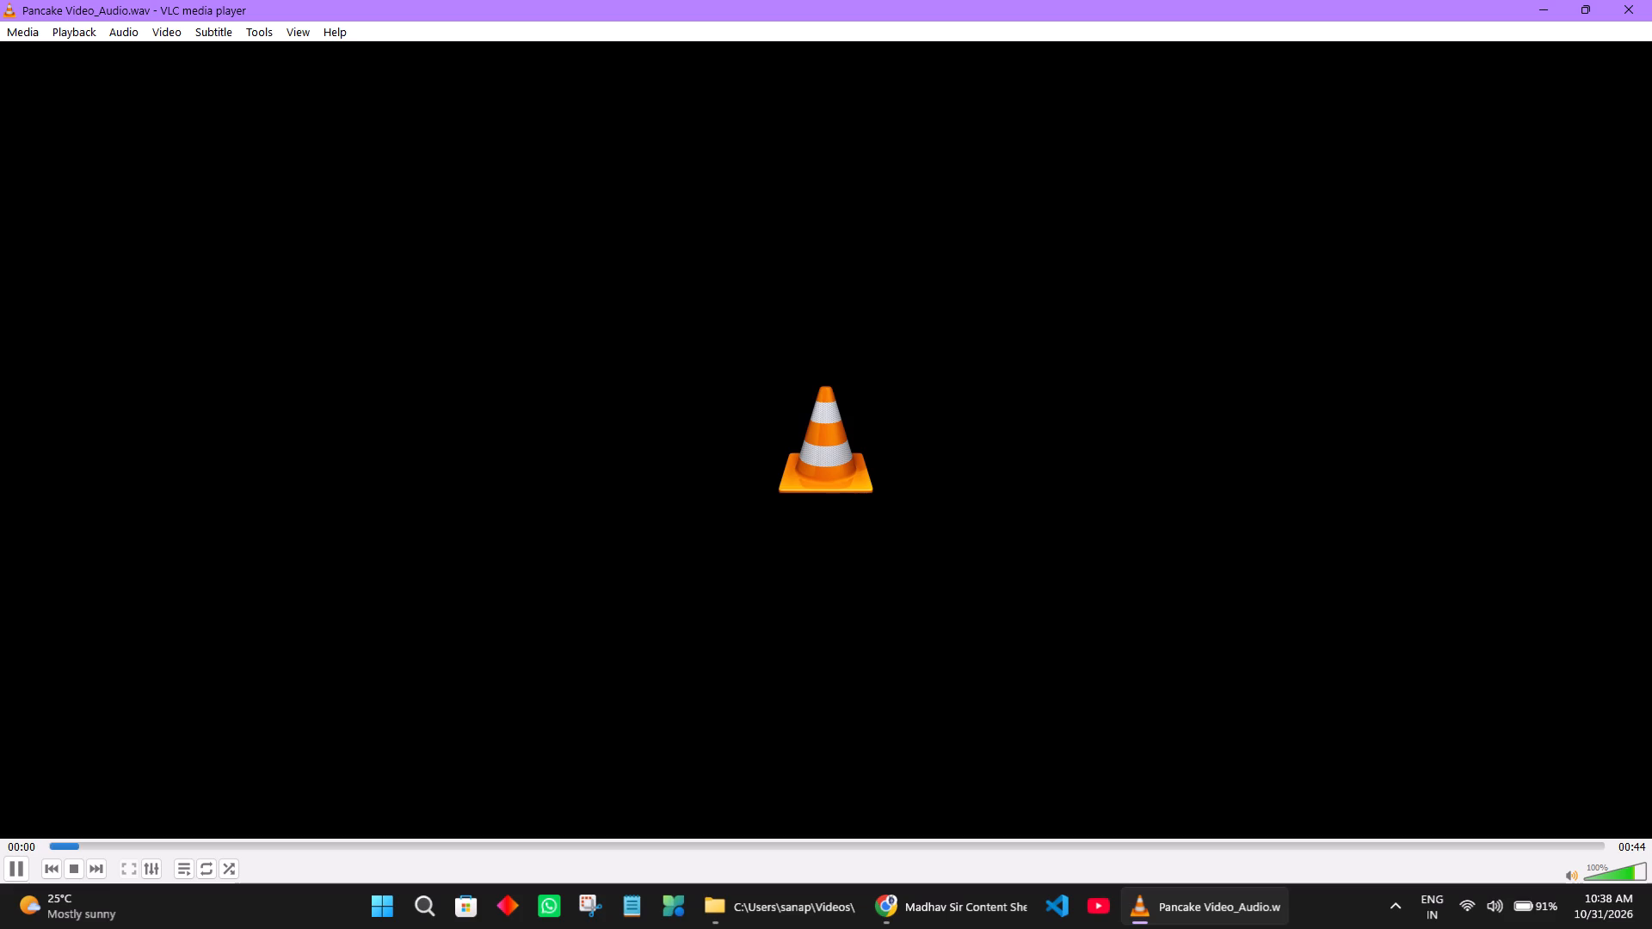
click(1651, 0)
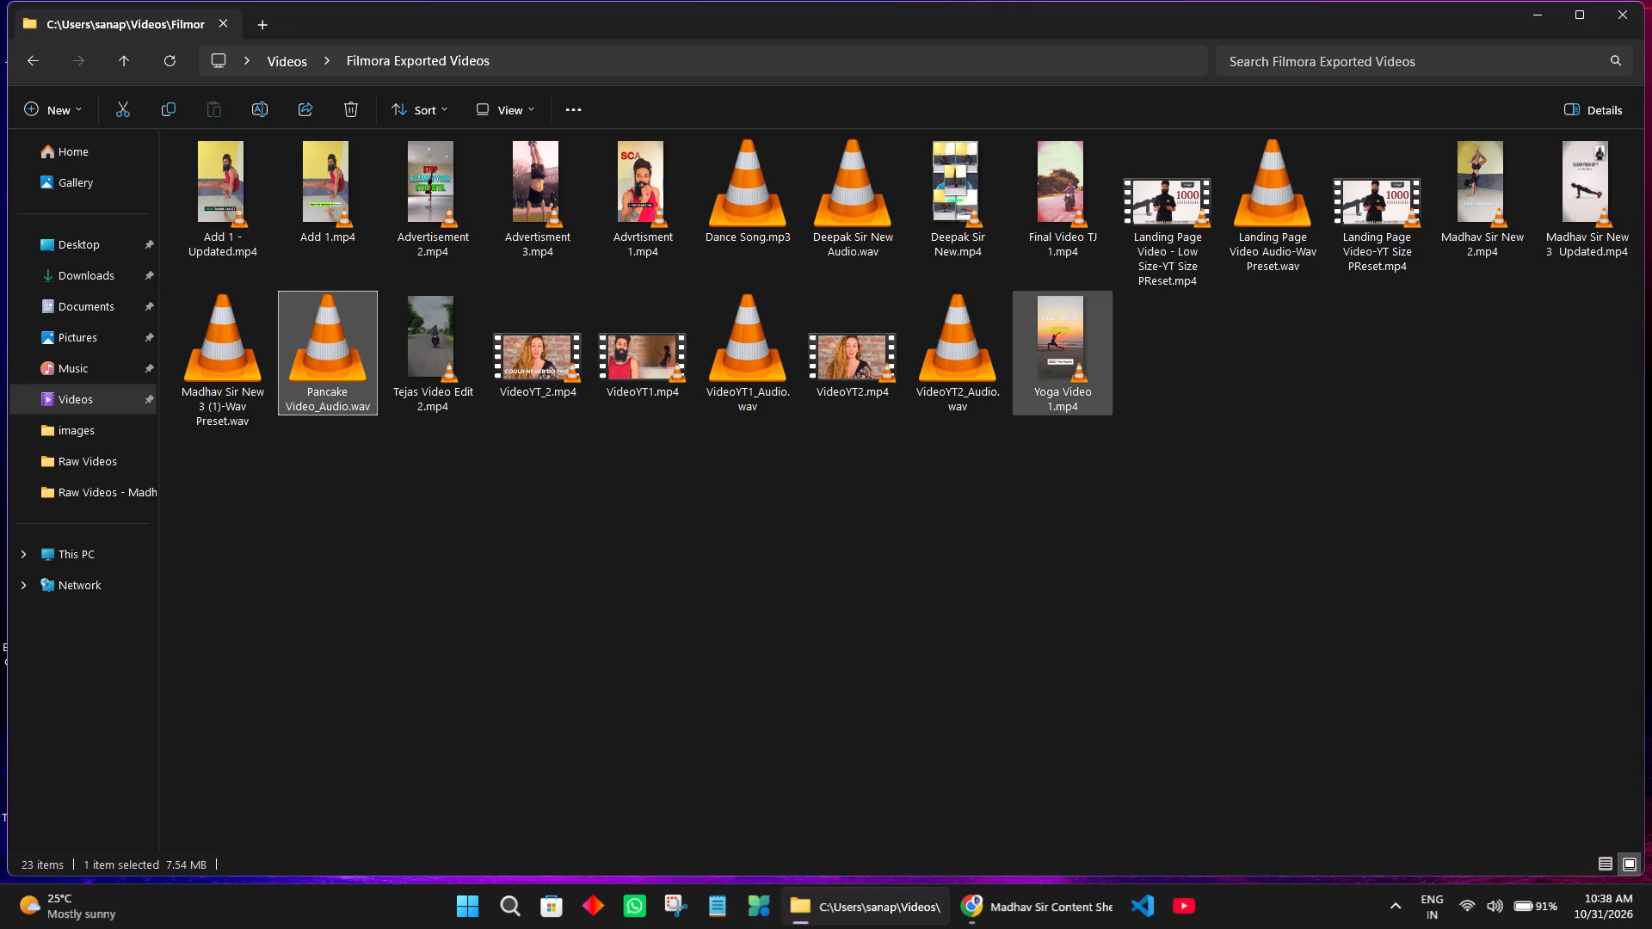
In the Madhav Sir Content Sheet in Chrome, enter 300*1 in E34 and the amount 300 in G34 for the Pancake Video.
click(1020, 928)
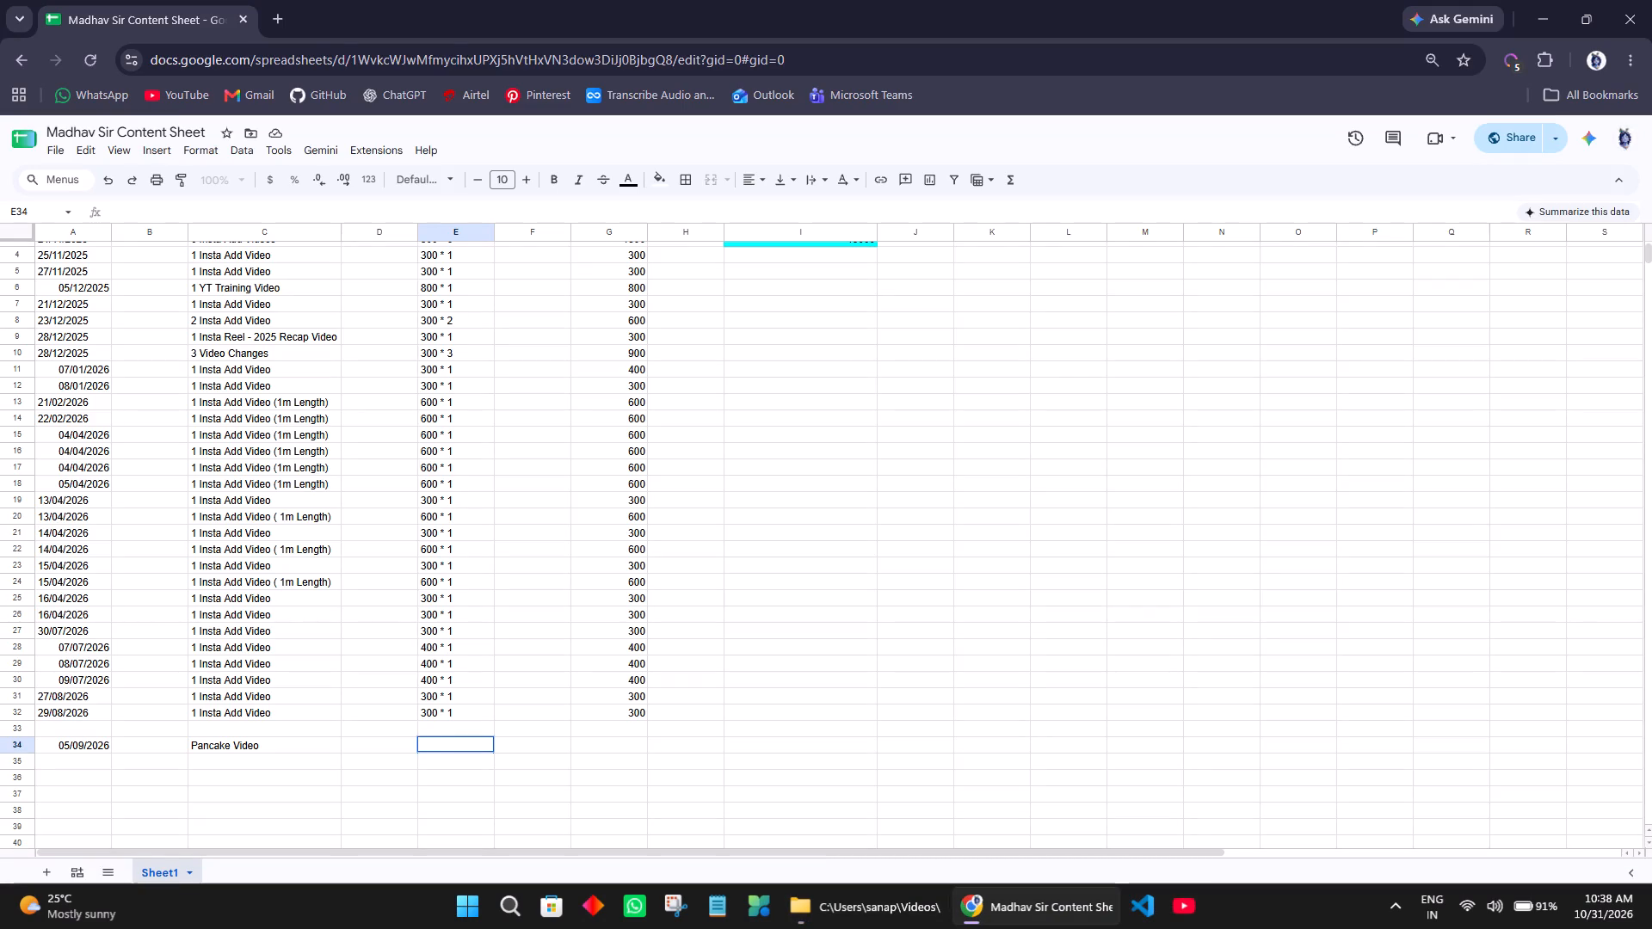
text(300)
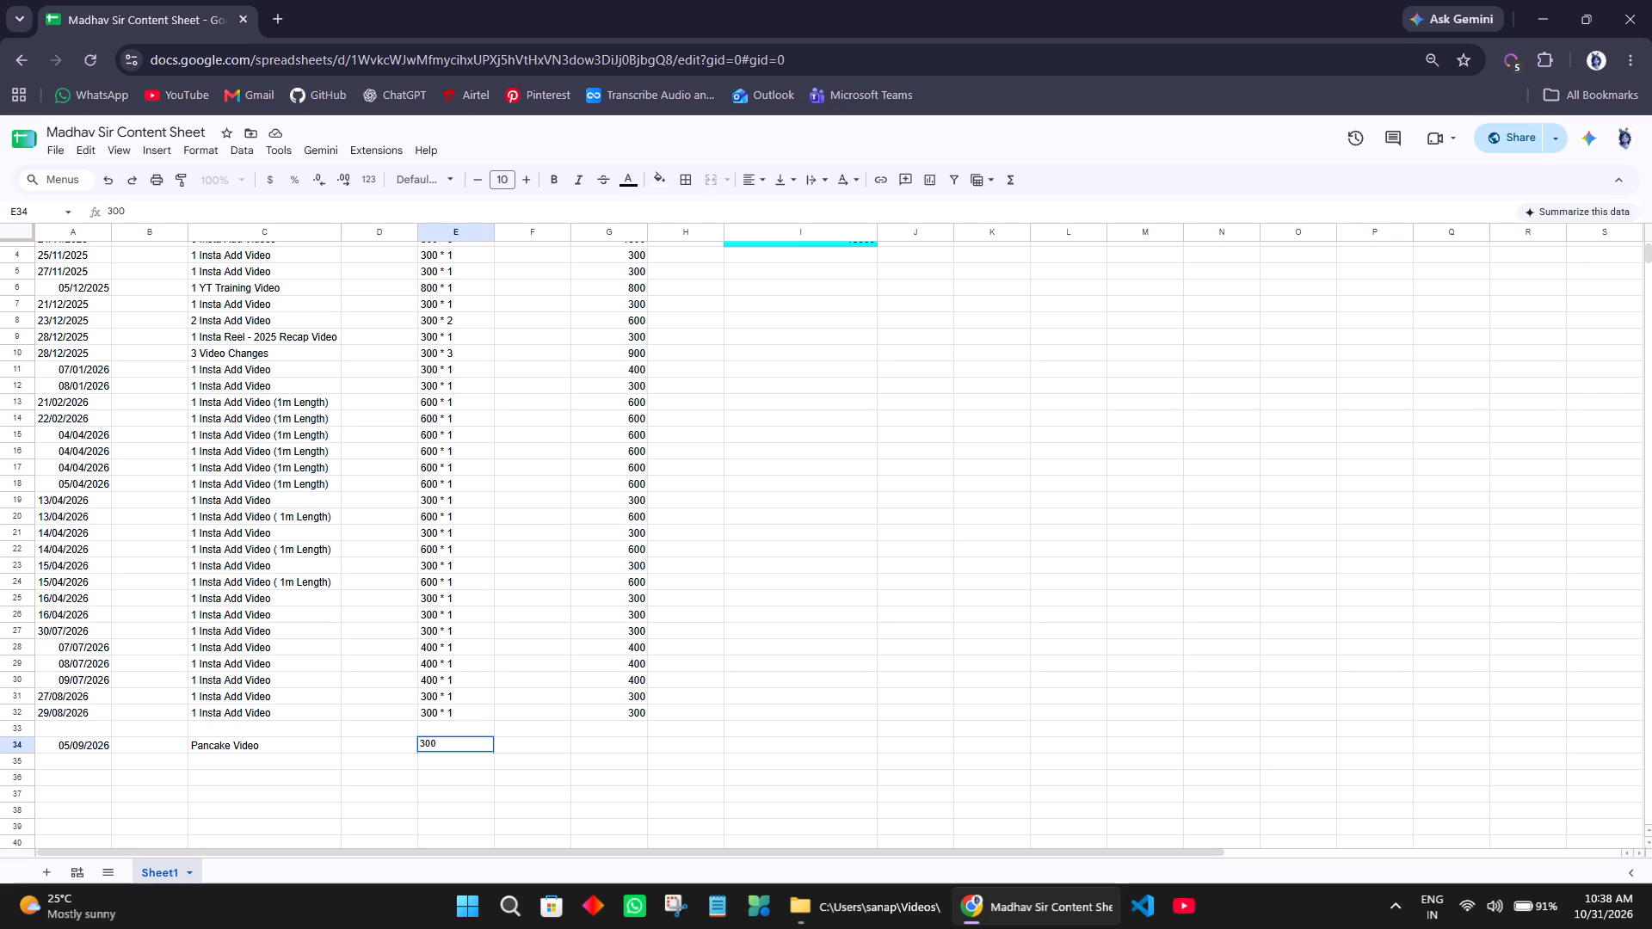
key(shift+F3)
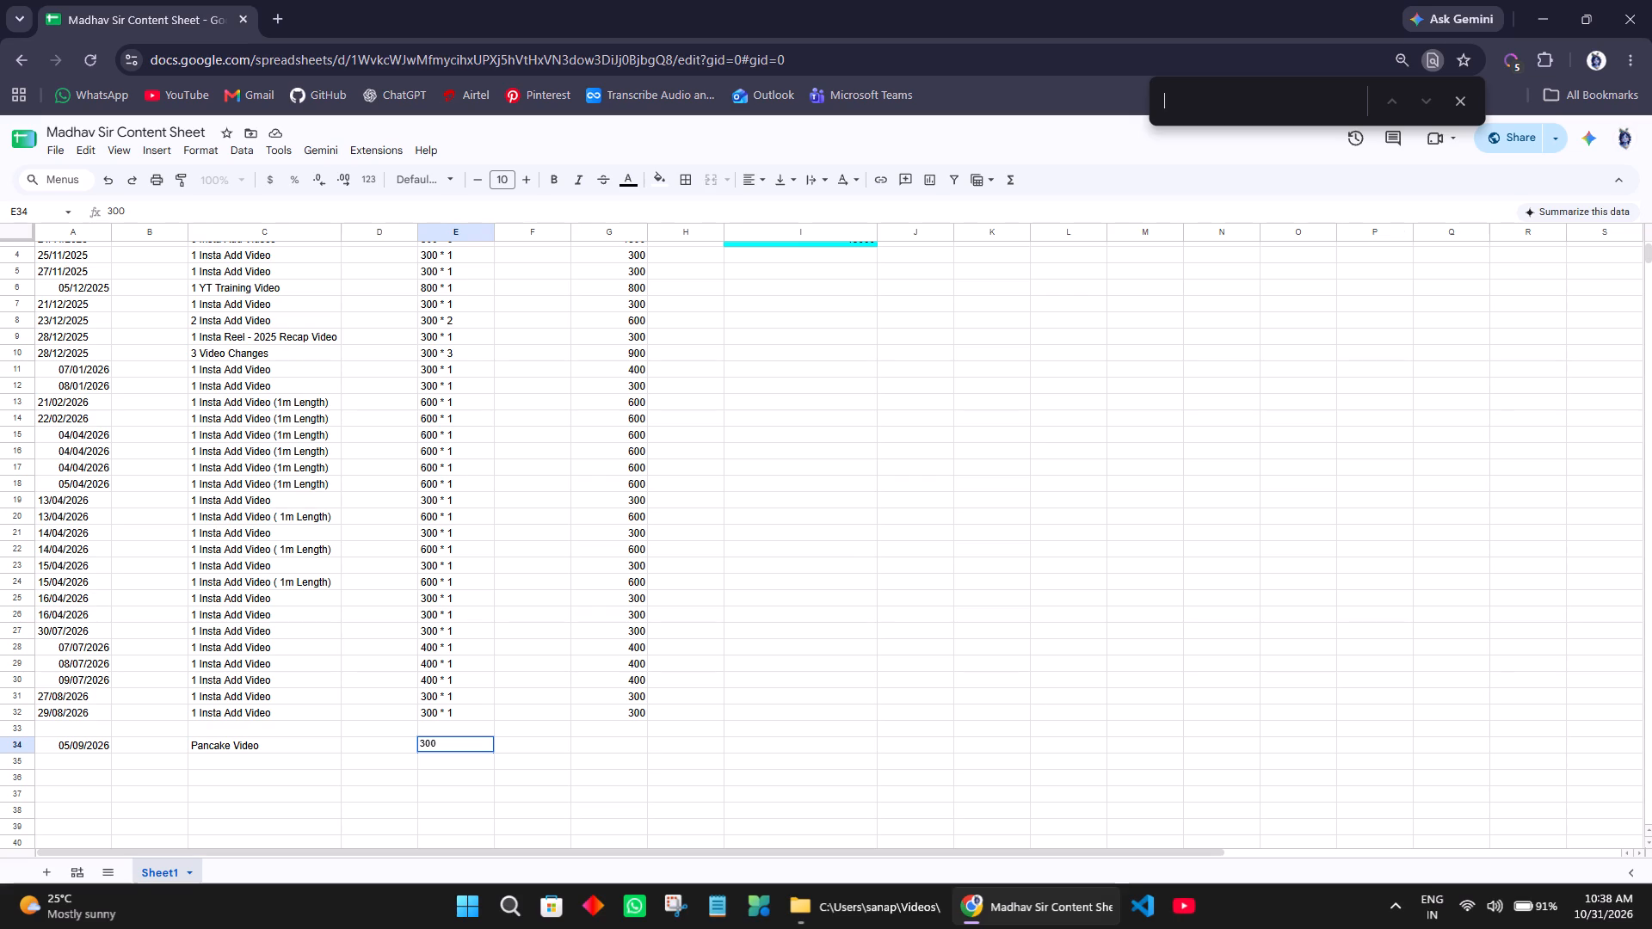
click(1455, 99)
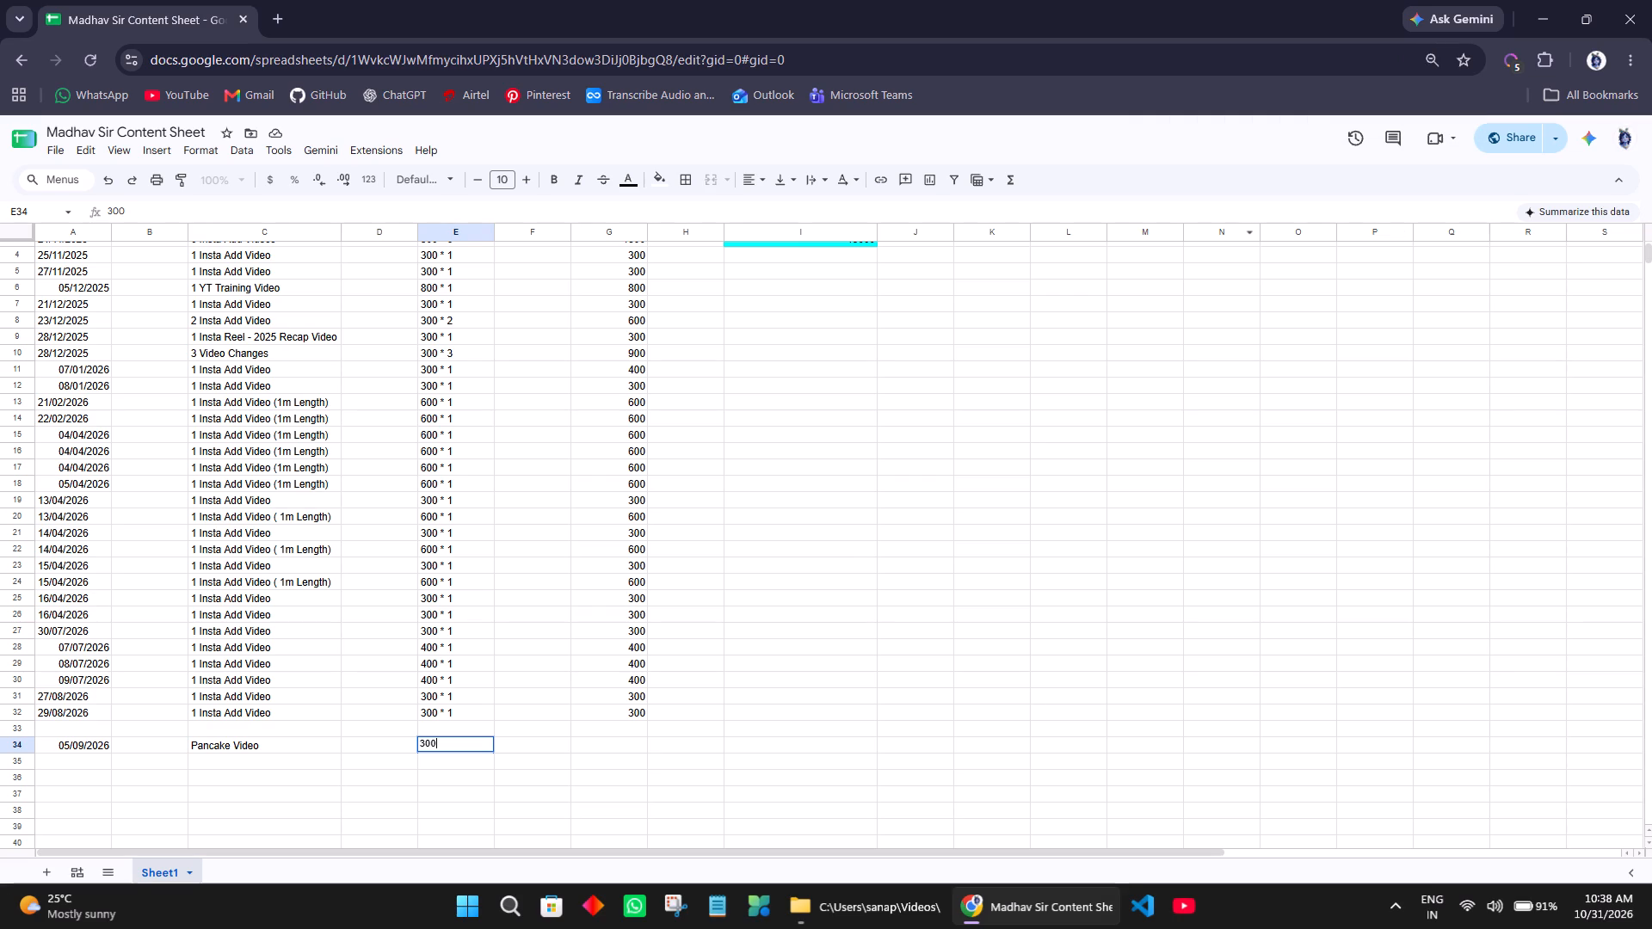
key(shift+asterisk)
key(1)
double_click(632, 746)
text(300)
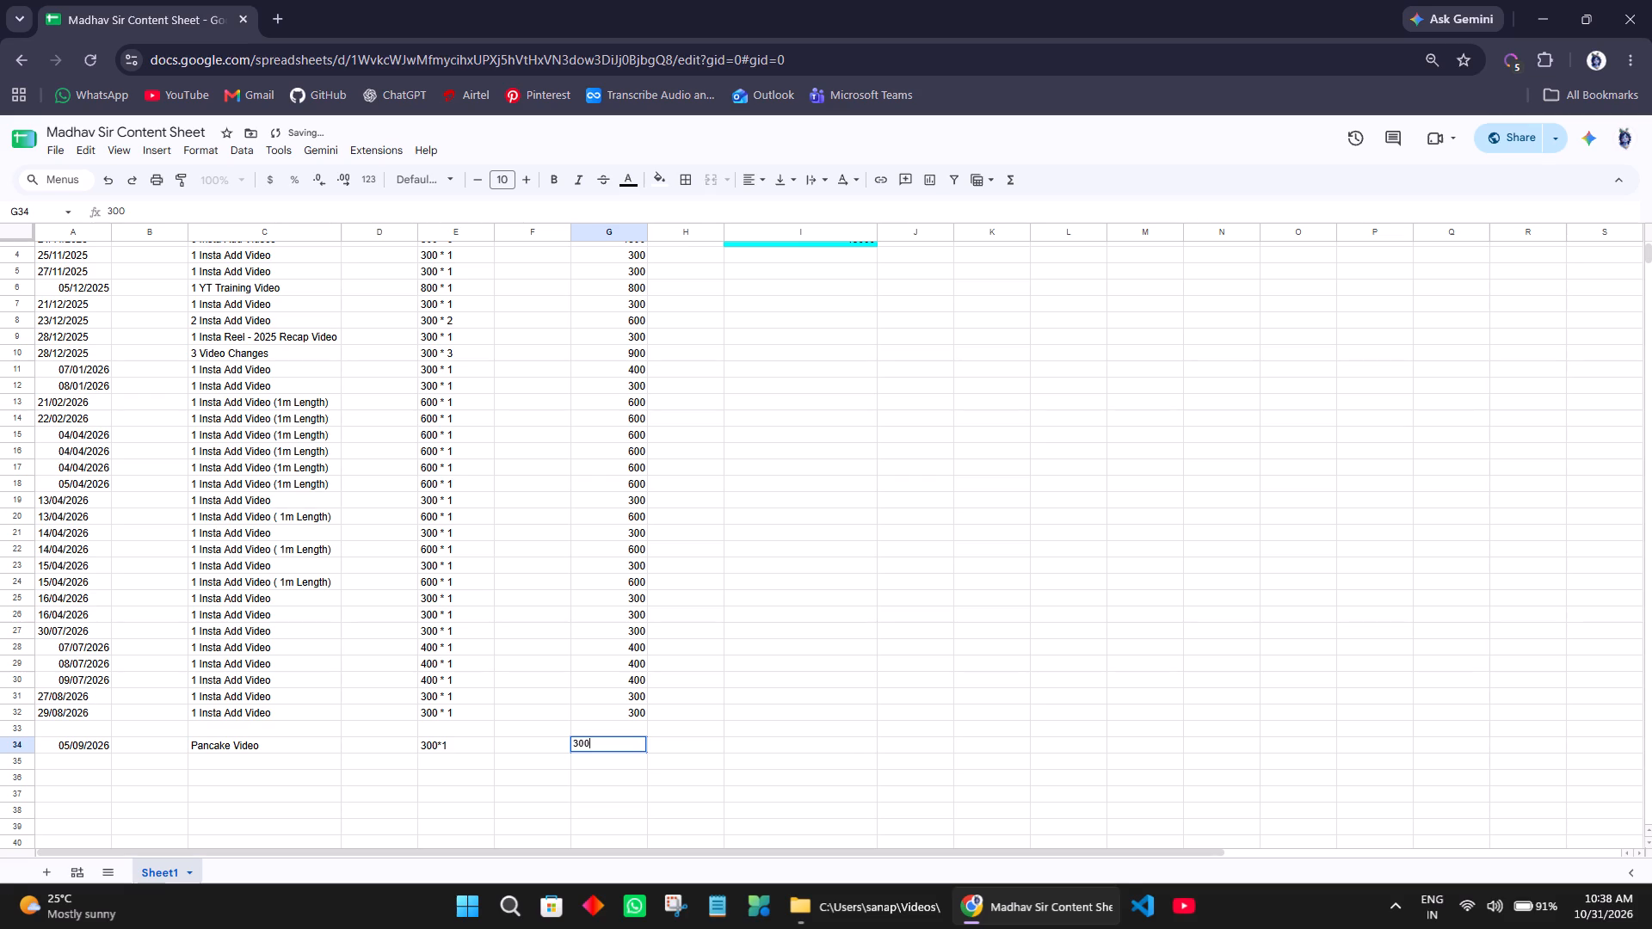
Enter the date 07/09/2026 in cell A35, below the Pancake Video entry's date.
double_click(71, 757)
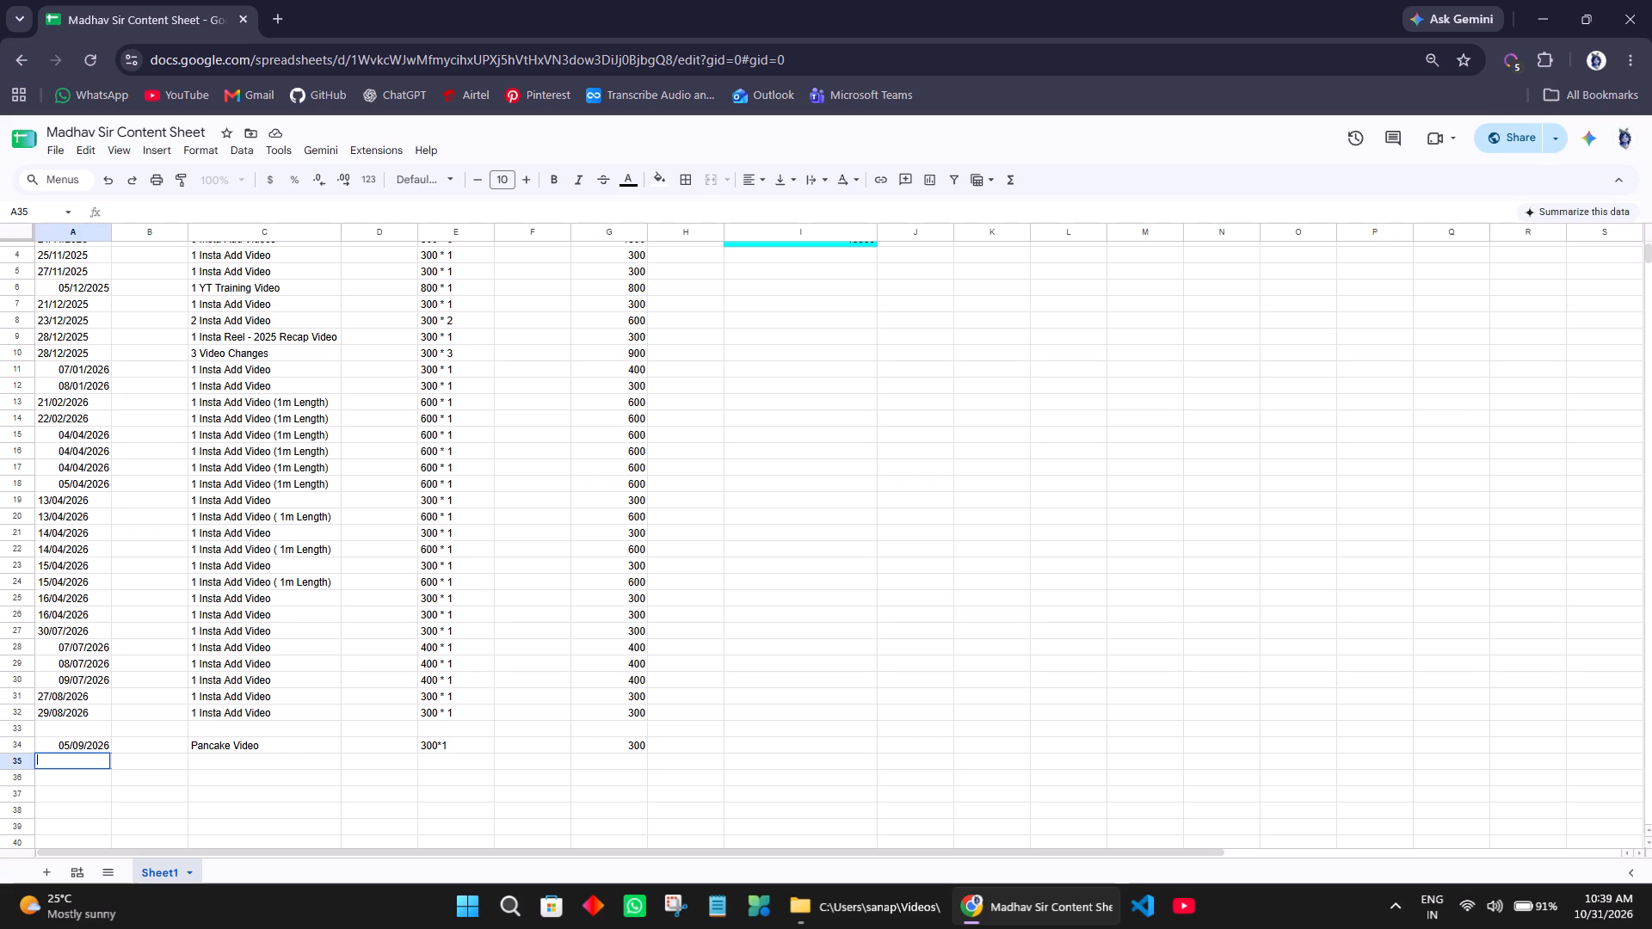
text(07)
text(/0)
key(9)
key(period)
key(BackSpace)
text(/2026)
Enter the description "1 Insta Video" in cell C35 for the 07/09/2026 entry.
ctrl+double_click(200, 761)
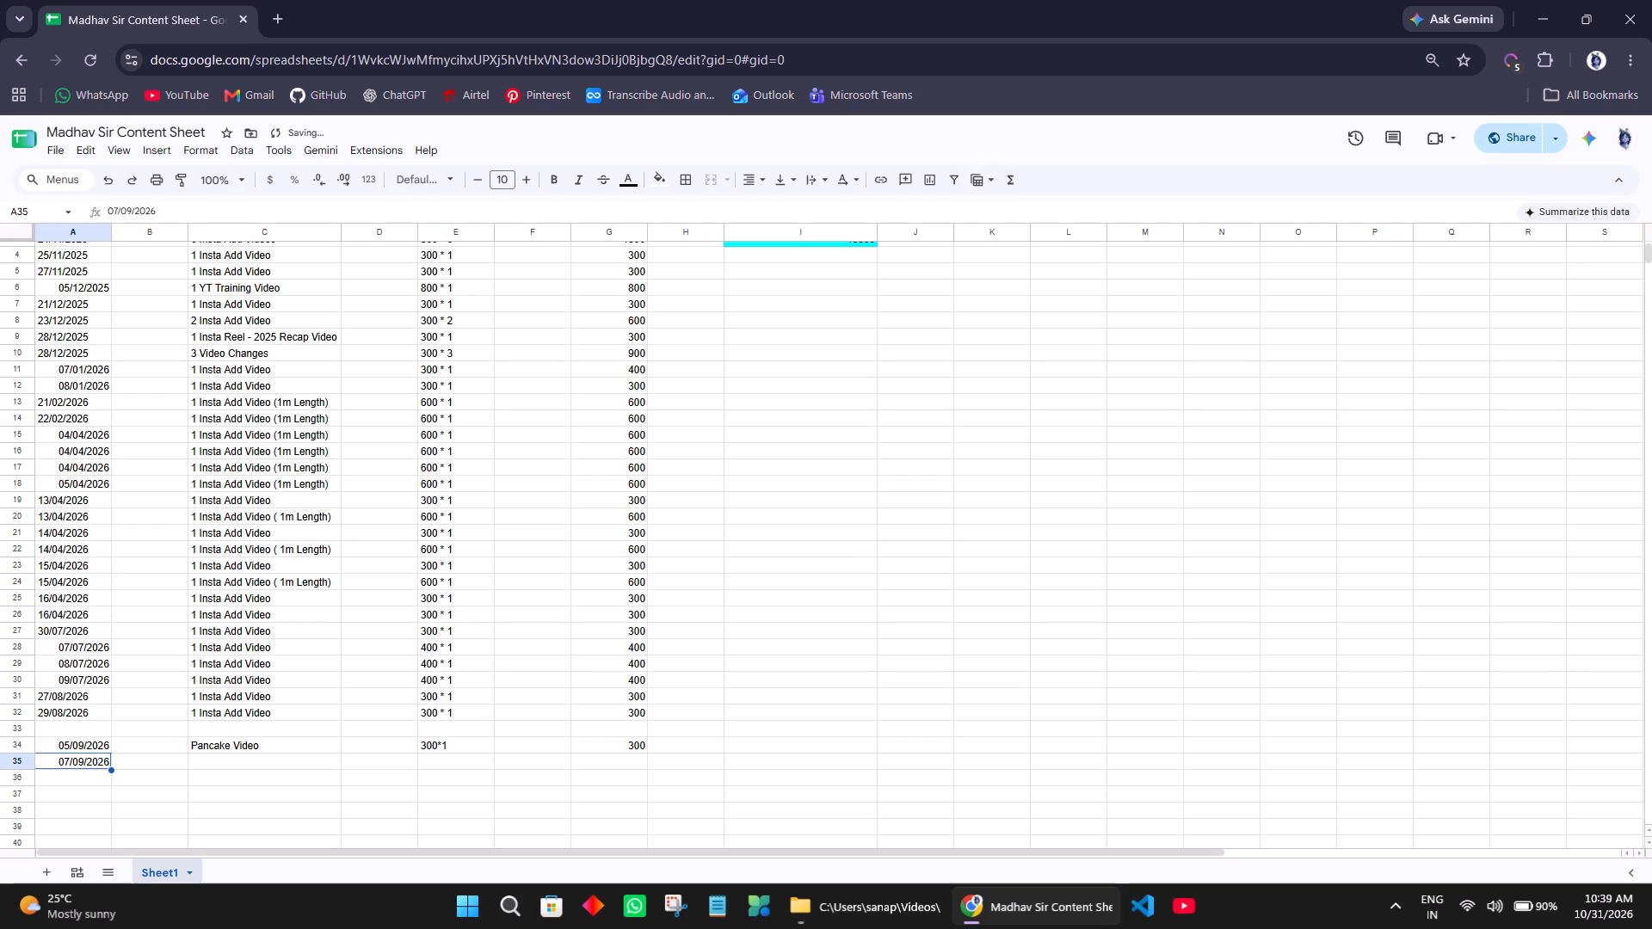
double_click(200, 761)
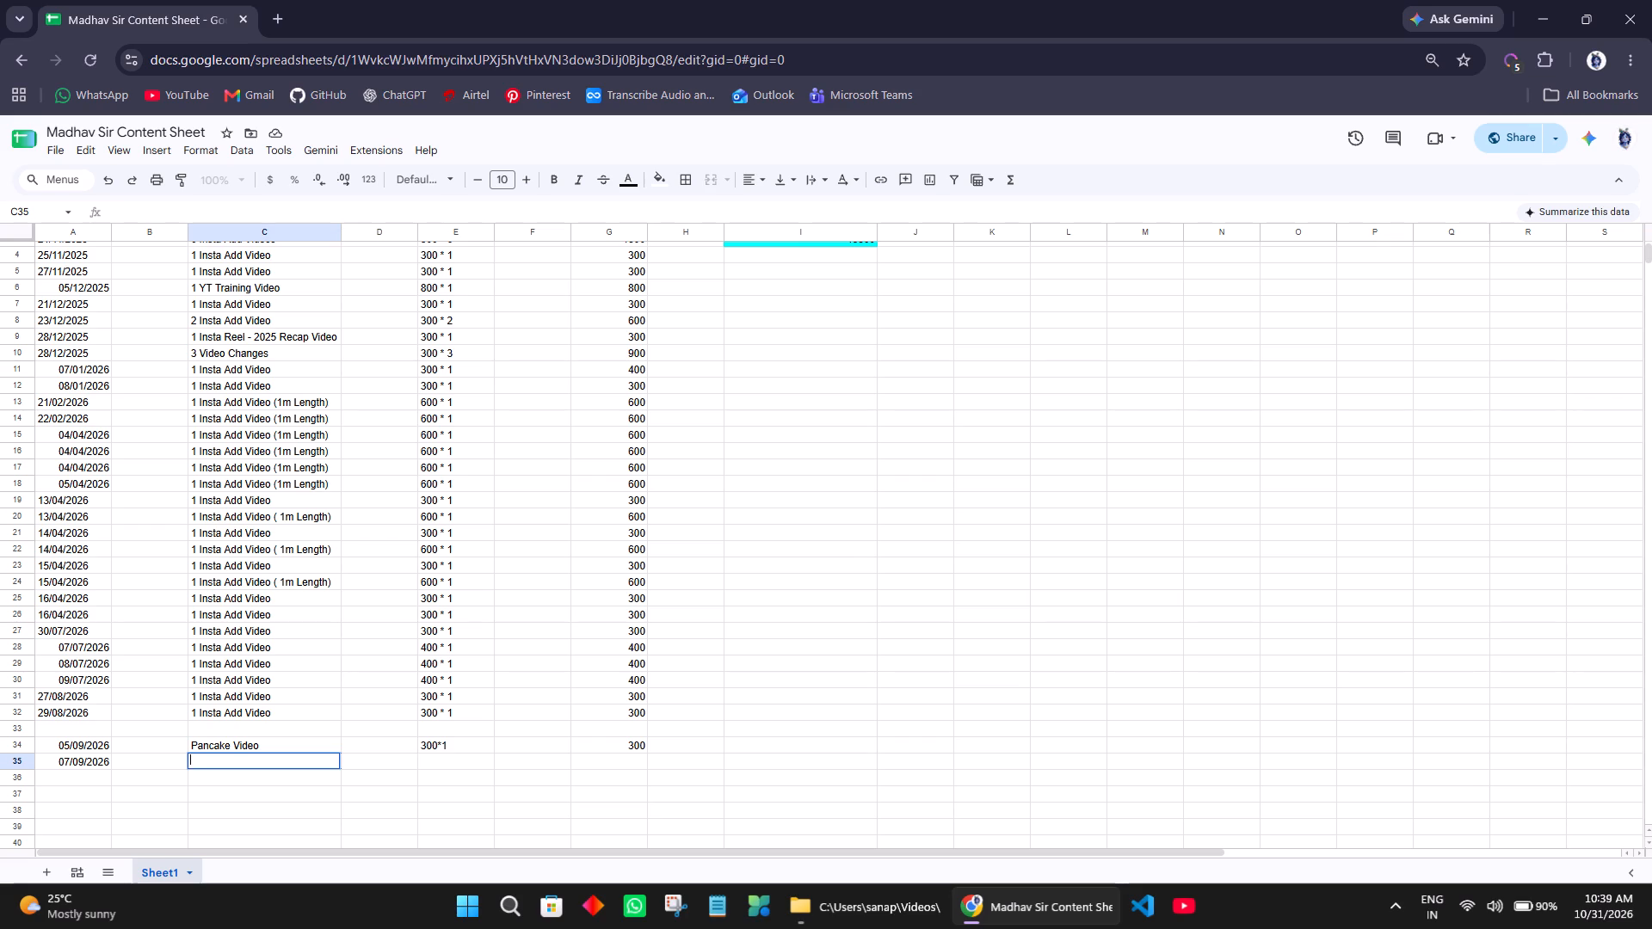
key(shift+exclam)
key(BackSpace)
text(1 Insta Video)
Enter the rate 300 *1 in E35 and the amount 300 in G35 for the 07/09/2026 entry.
double_click(434, 760)
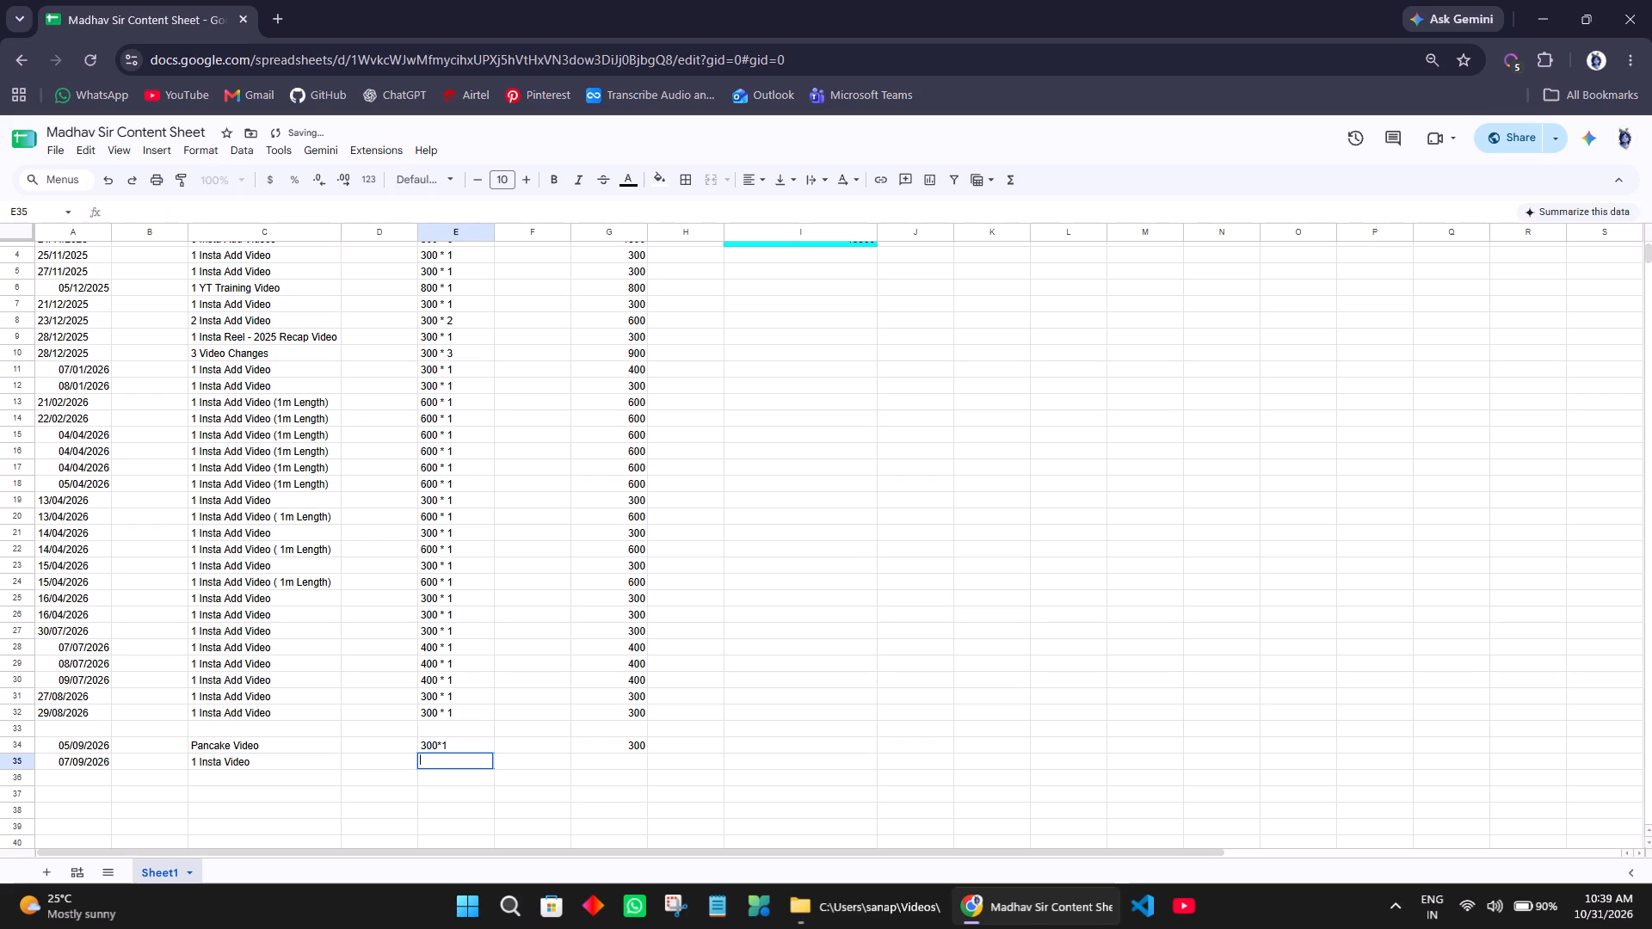
double_click(434, 760)
text(300)
key(space)
key(shift+asterisk)
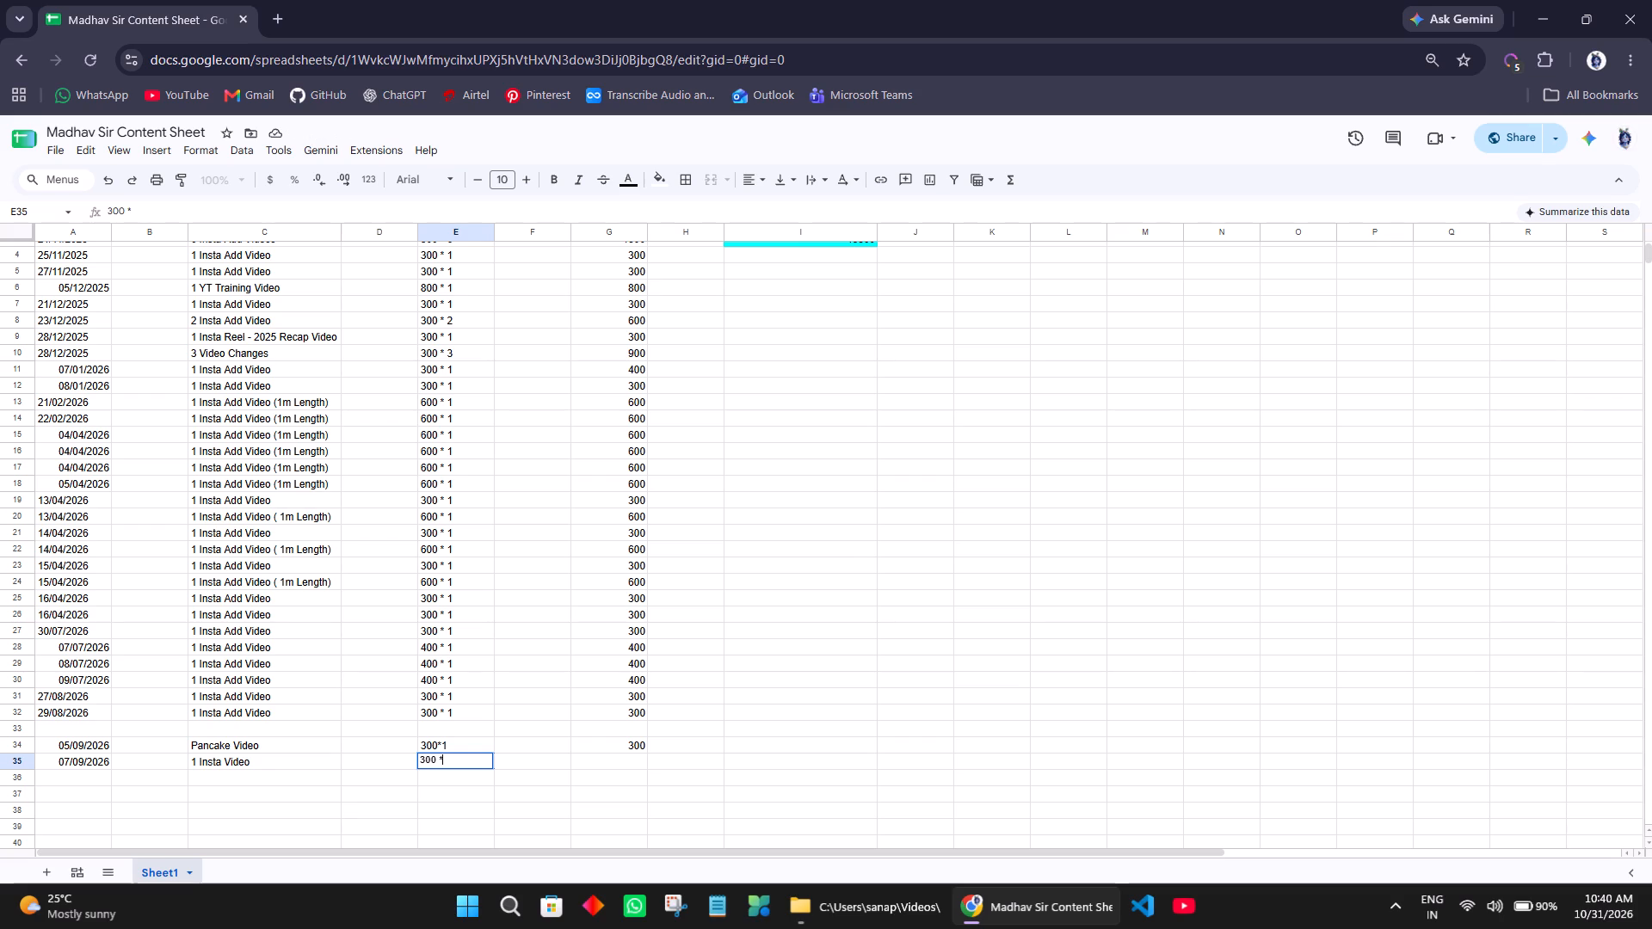
key(1)
double_click(627, 760)
click(627, 760)
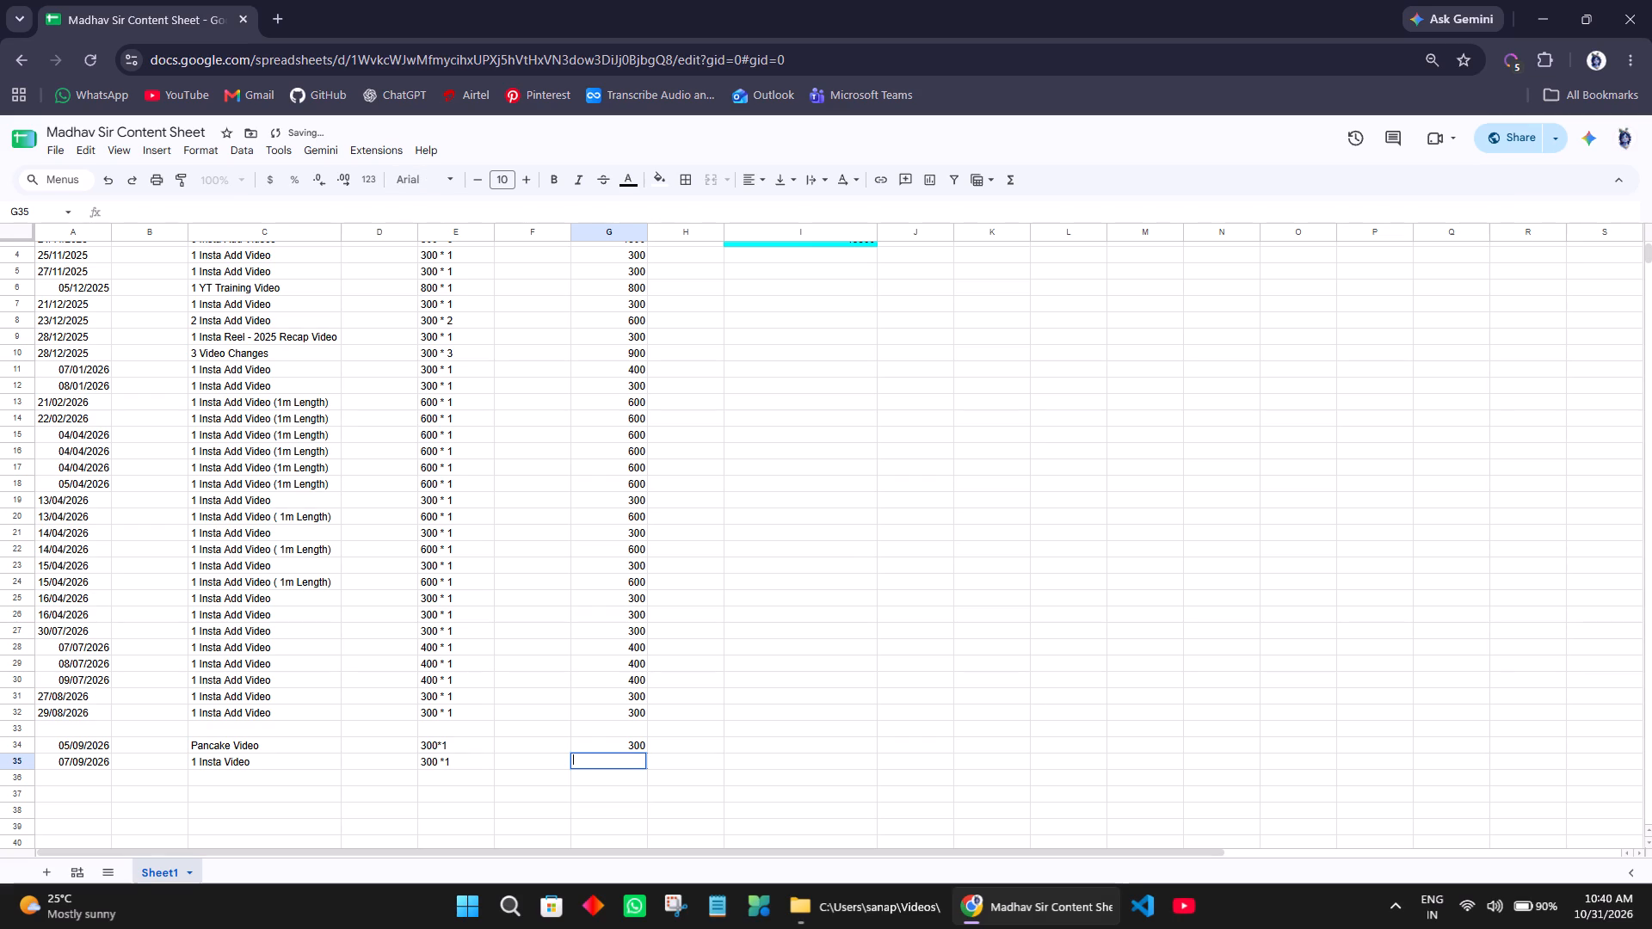
text(300)
Enter the date 12/09/2026 in cell A36 and open the description cell C36 for editing.
double_click(68, 781)
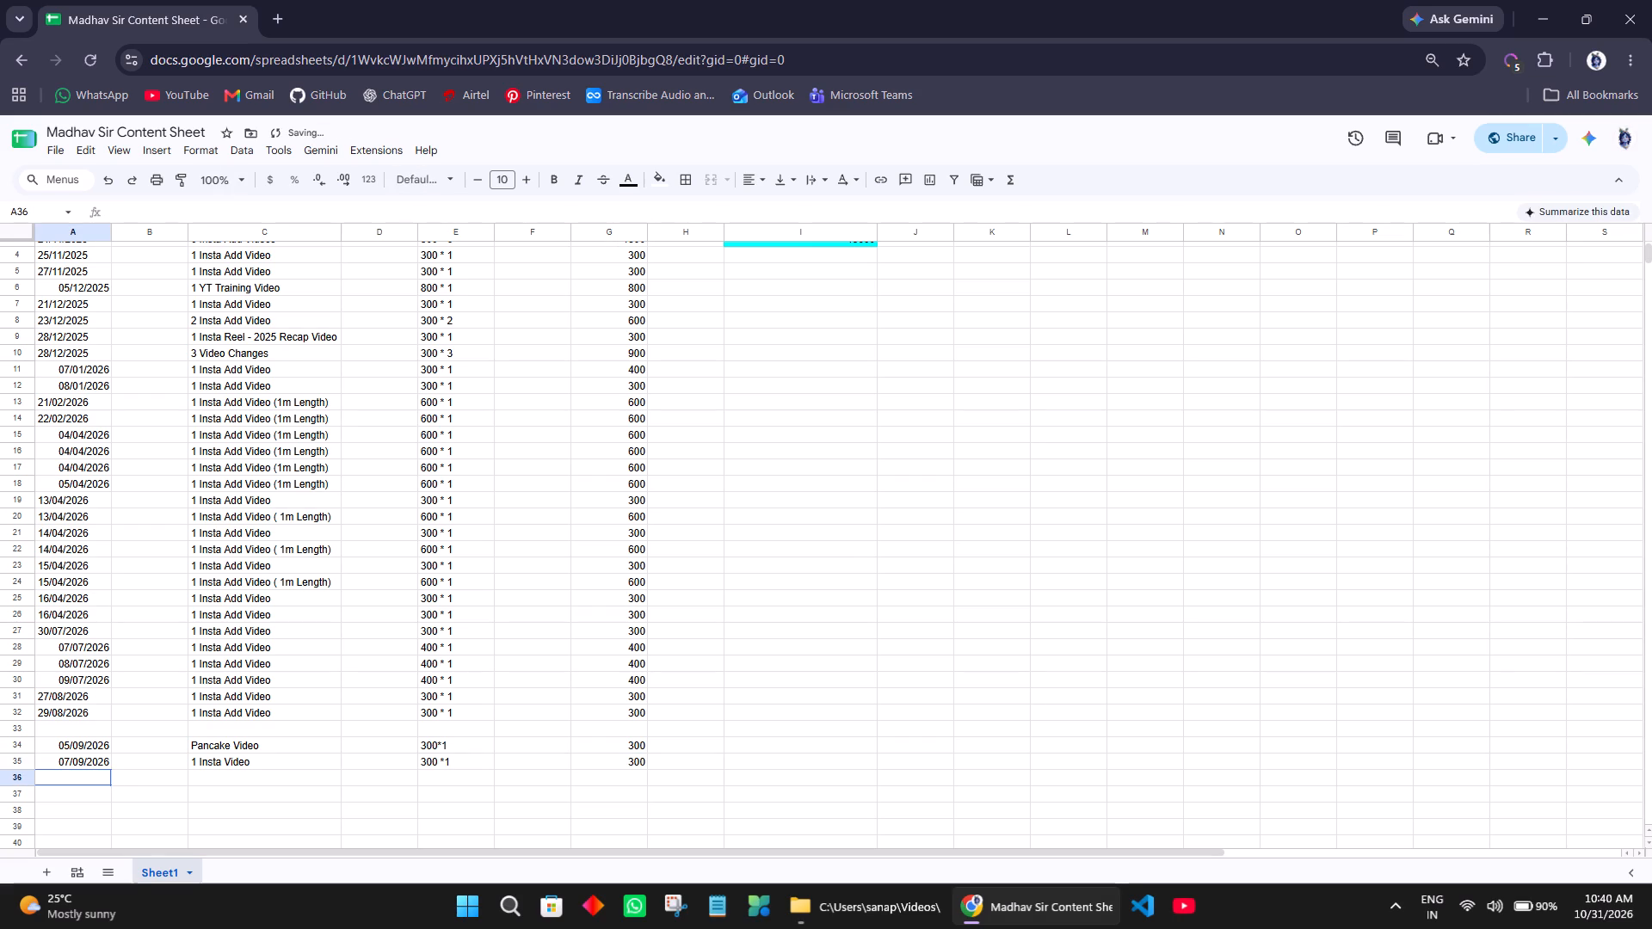
double_click(68, 781)
double_click(68, 781)
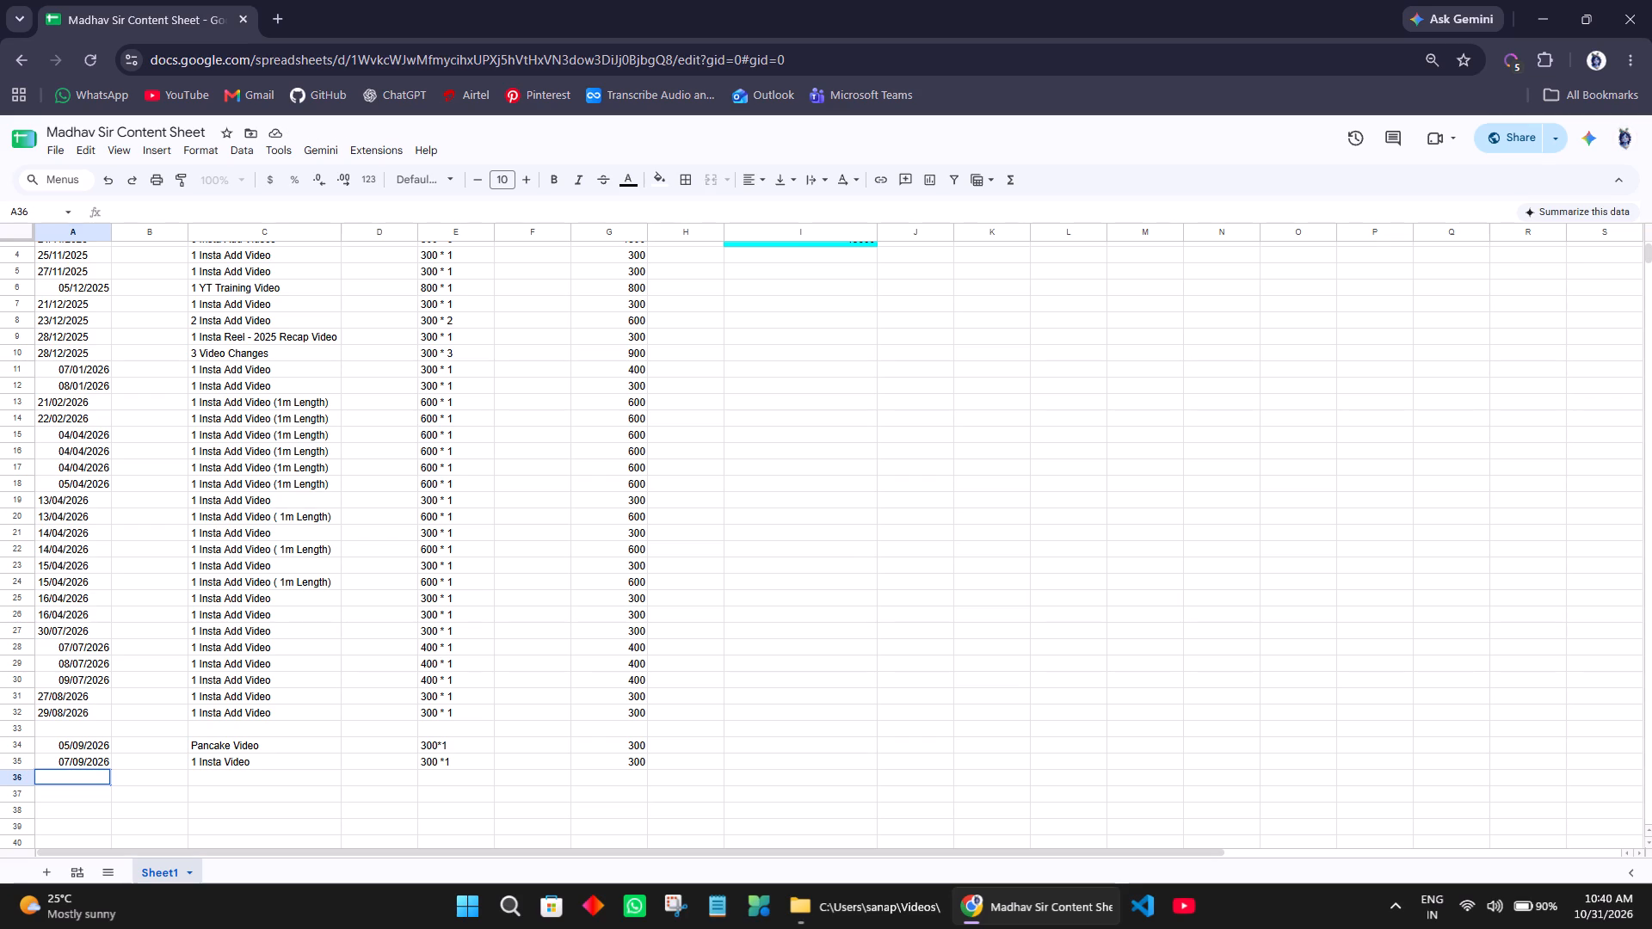
double_click(75, 778)
text(12)
key(slash)
text(09/2026)
click(203, 776)
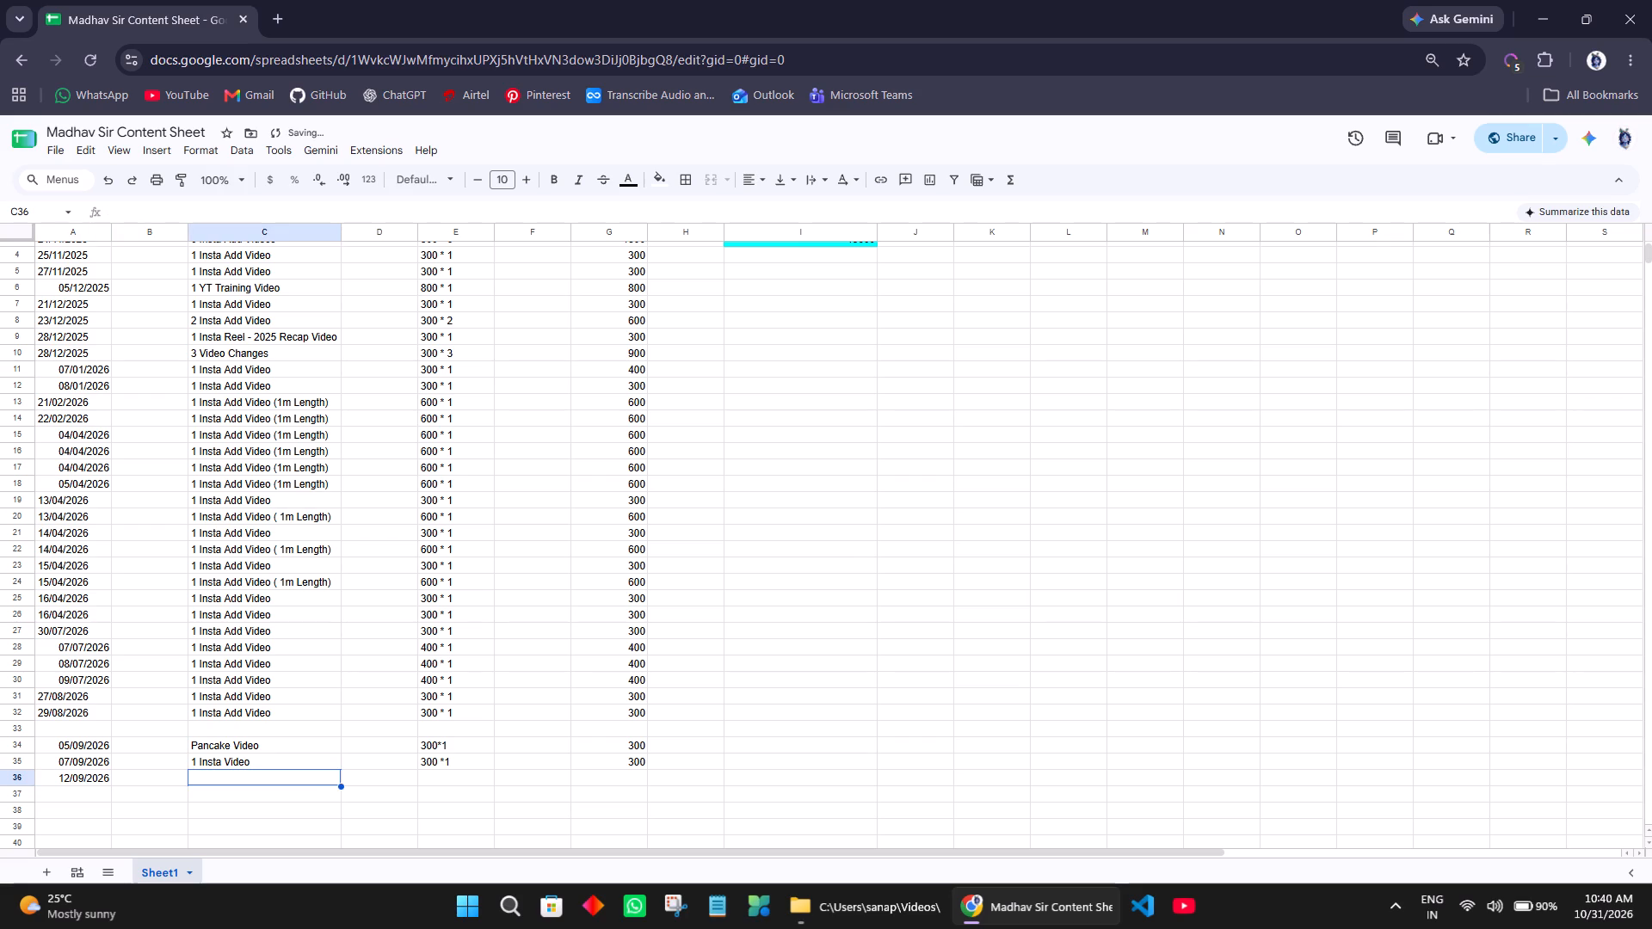
double_click(203, 776)
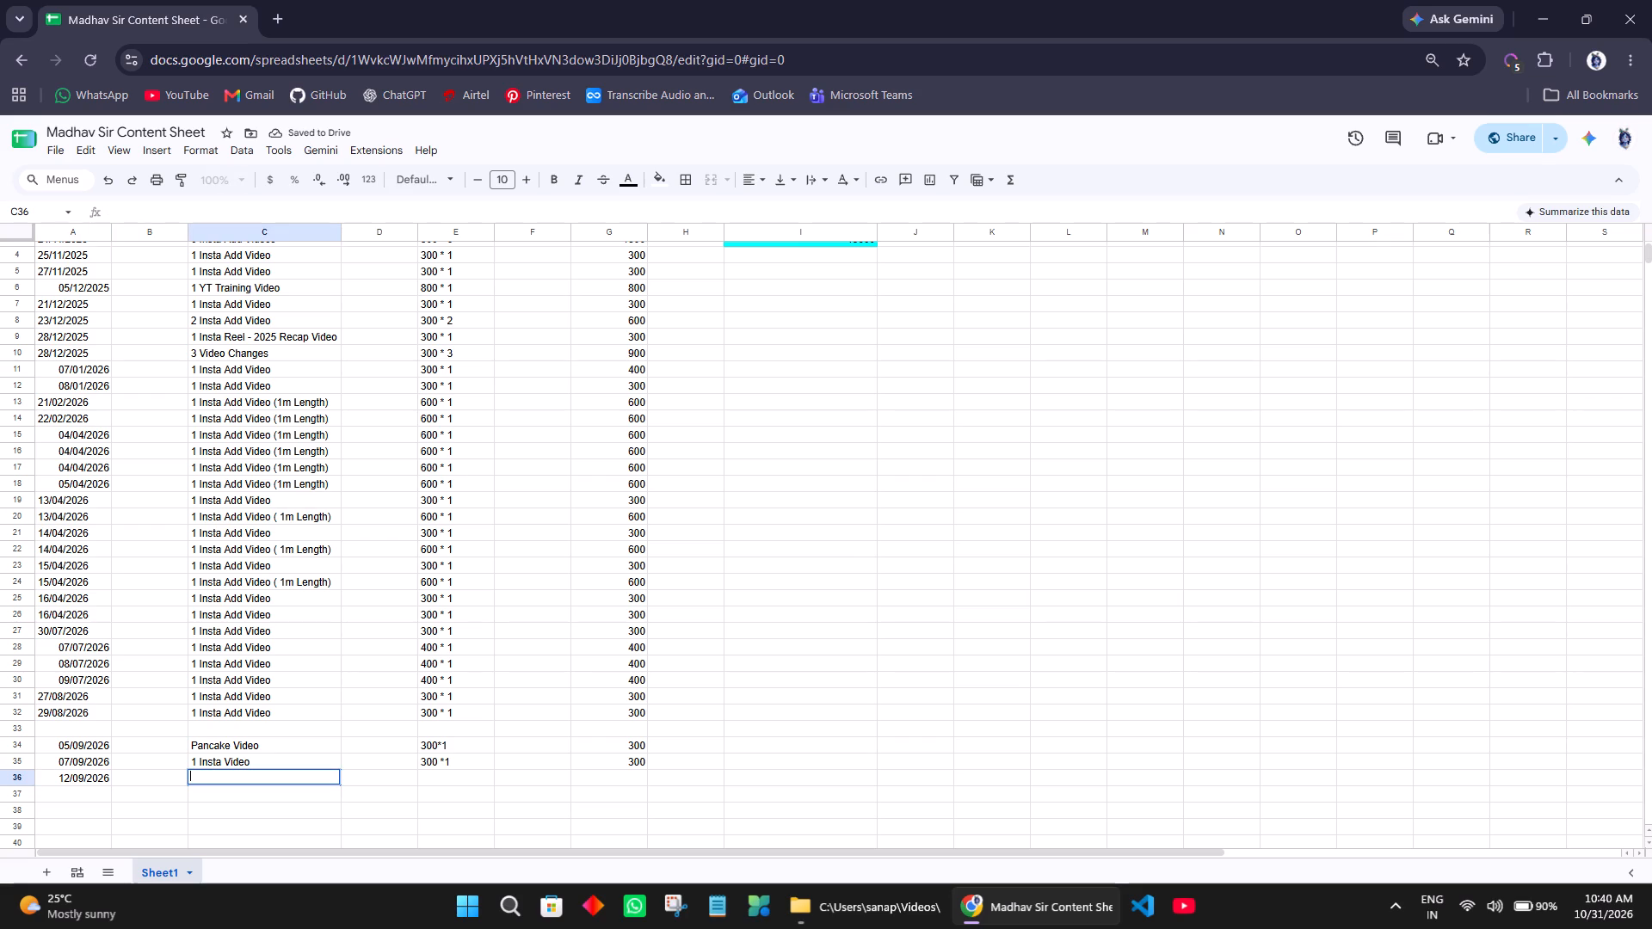
Play Madhav Sir New 2.mp4 from the Filmora Exported Videos folder to check its length, and return to the content sheet.
click(850, 902)
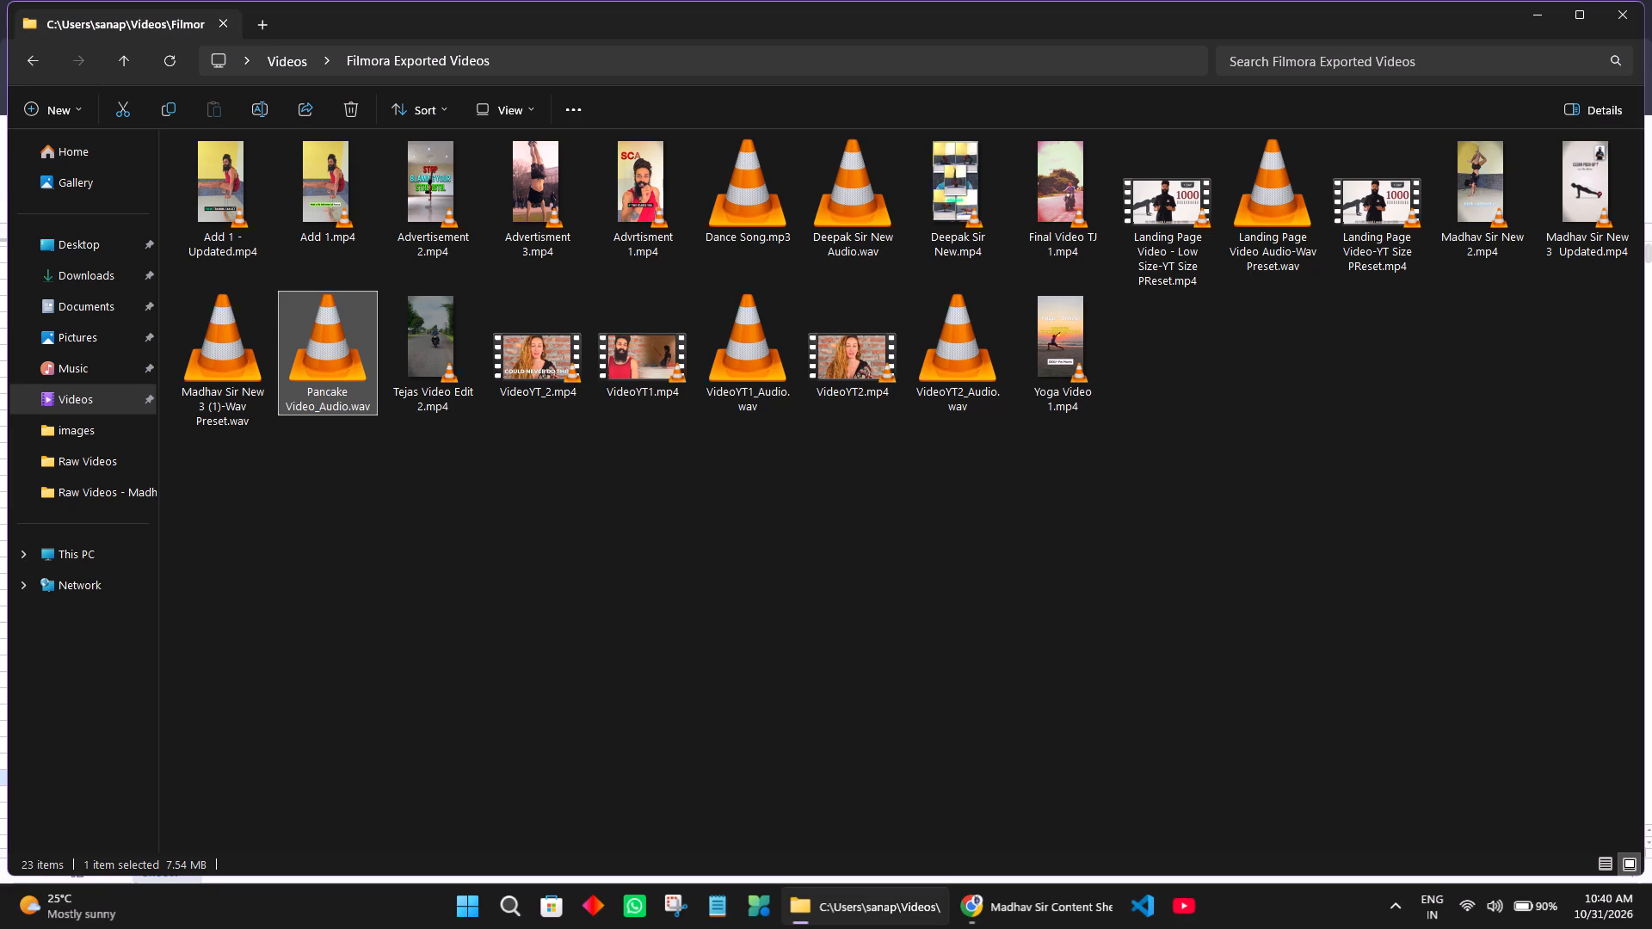
double_click(1468, 205)
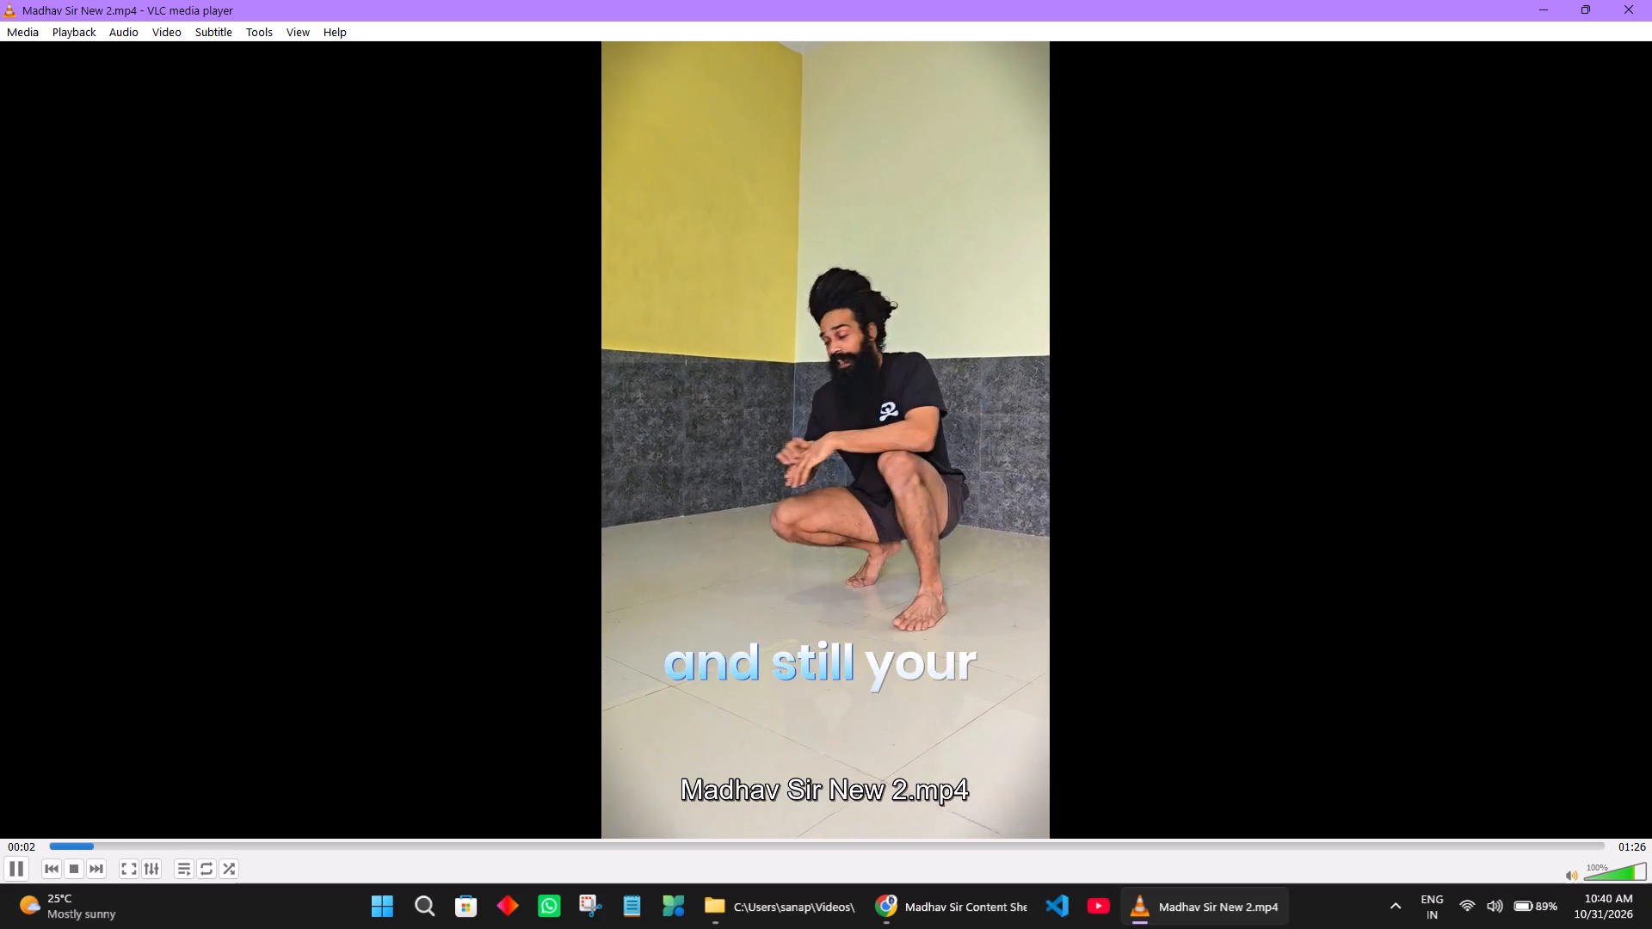
click(1651, 0)
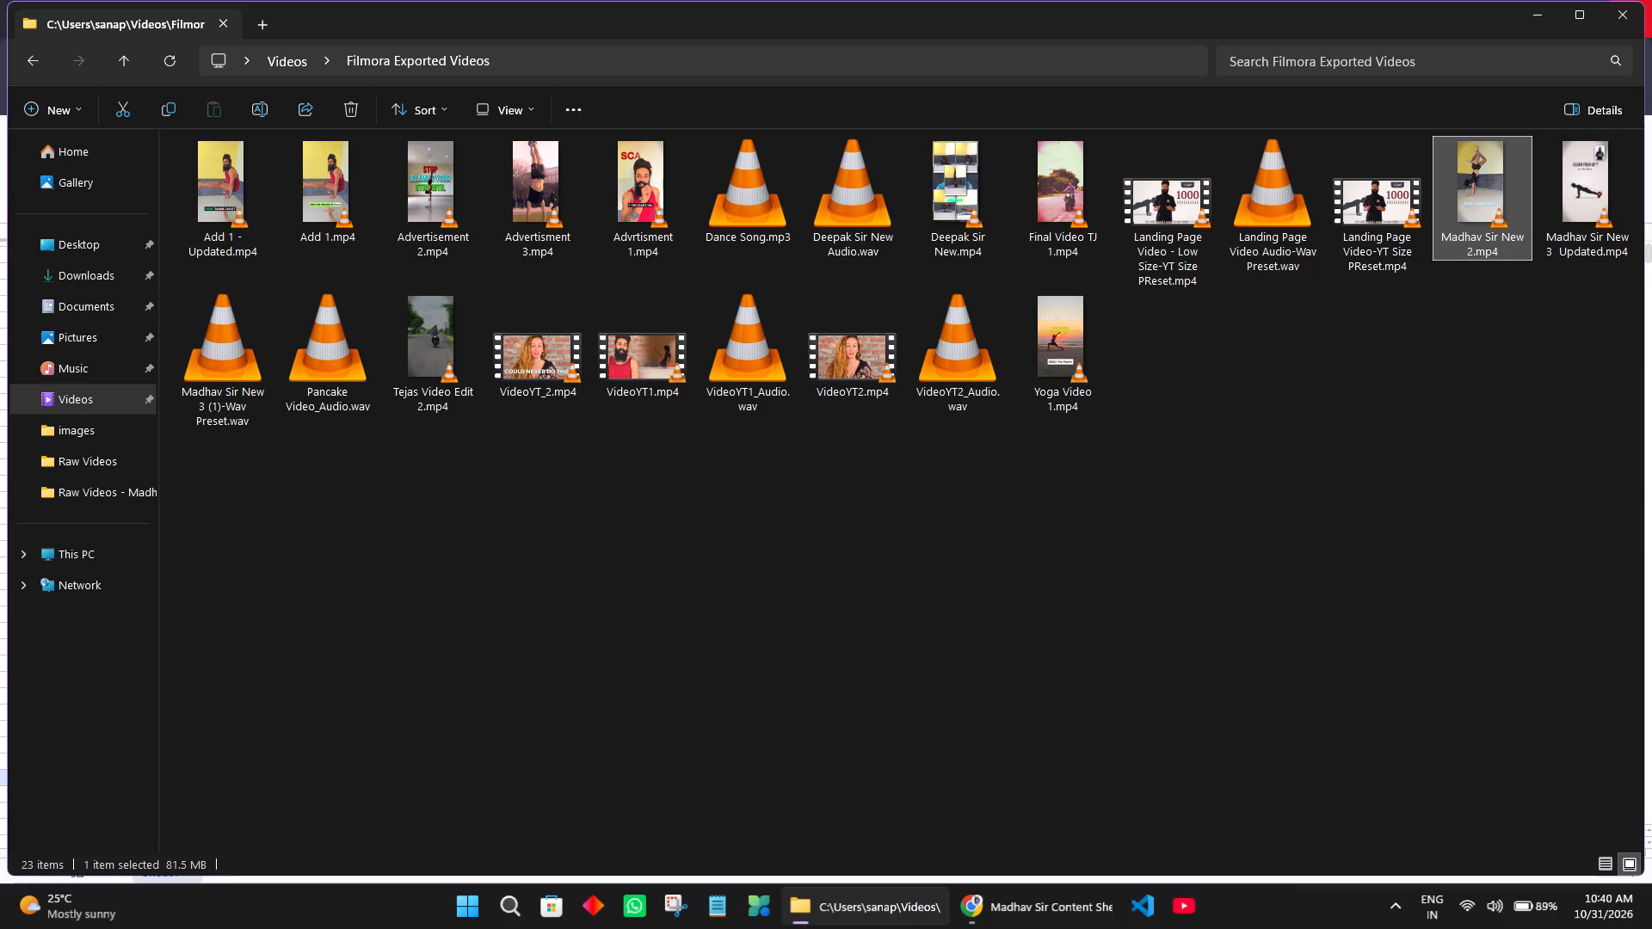
click(1021, 903)
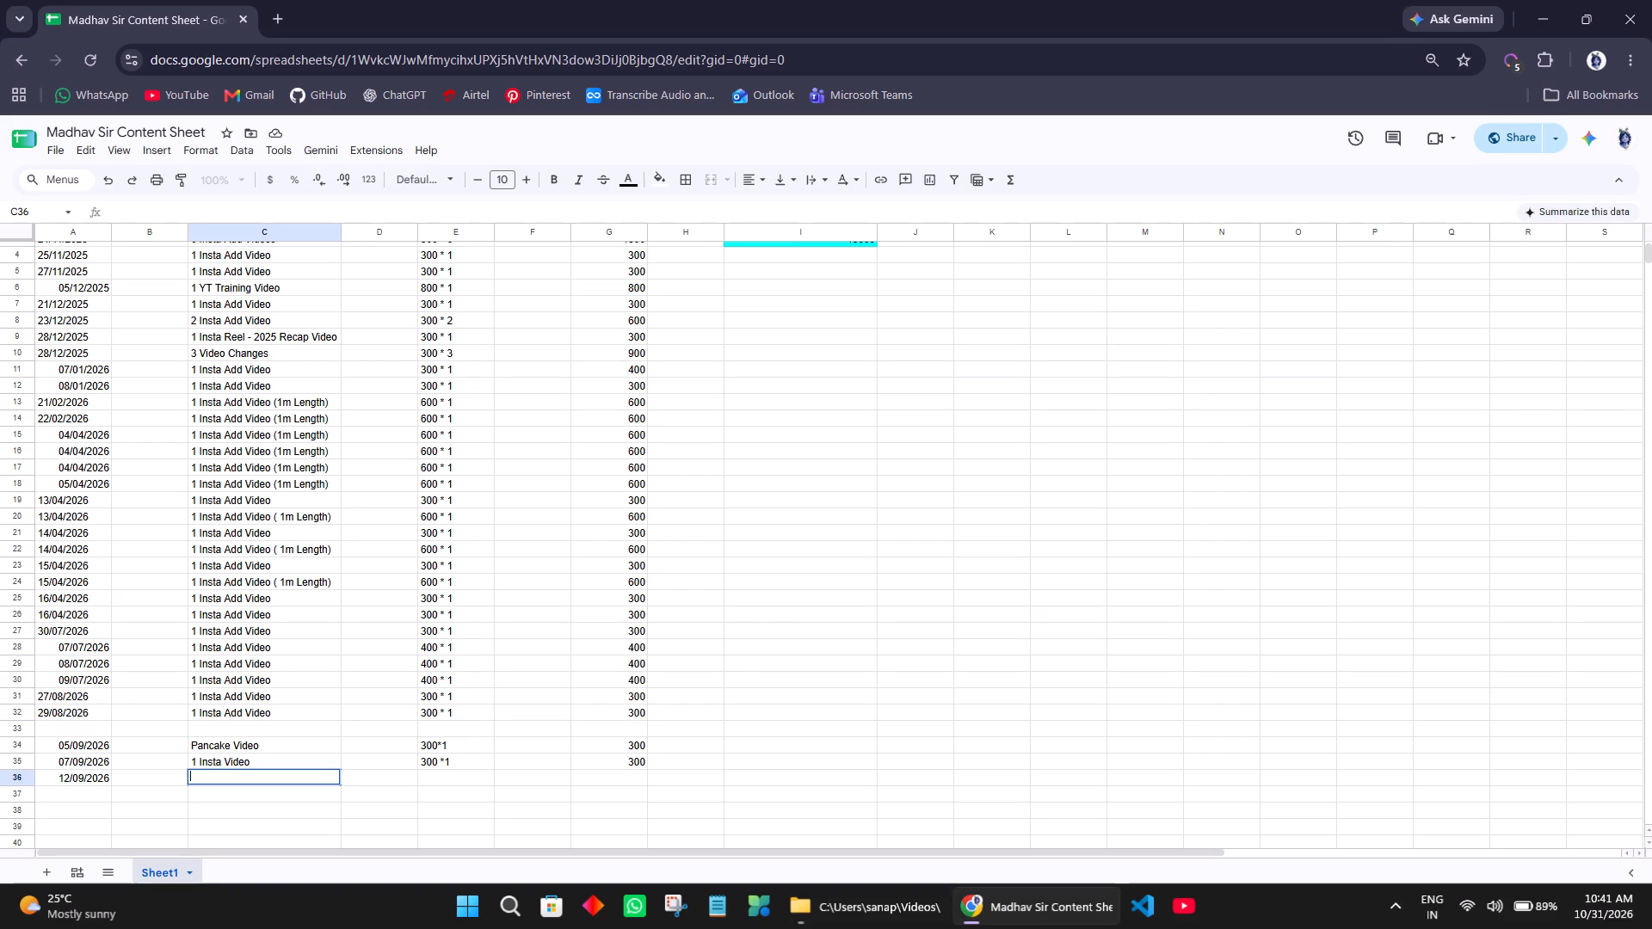
Enter the description "1 Insta Video" in cell C36 for the 12/09/2026 entry.
key(shift+exclam)
key(BackSpace)
text(1 Insta Vide)
key(BackSpace)
text(eo)
Enter the rate 900*1 in cell E36 for the 12/09/2026 entry.
triple_click(439, 780)
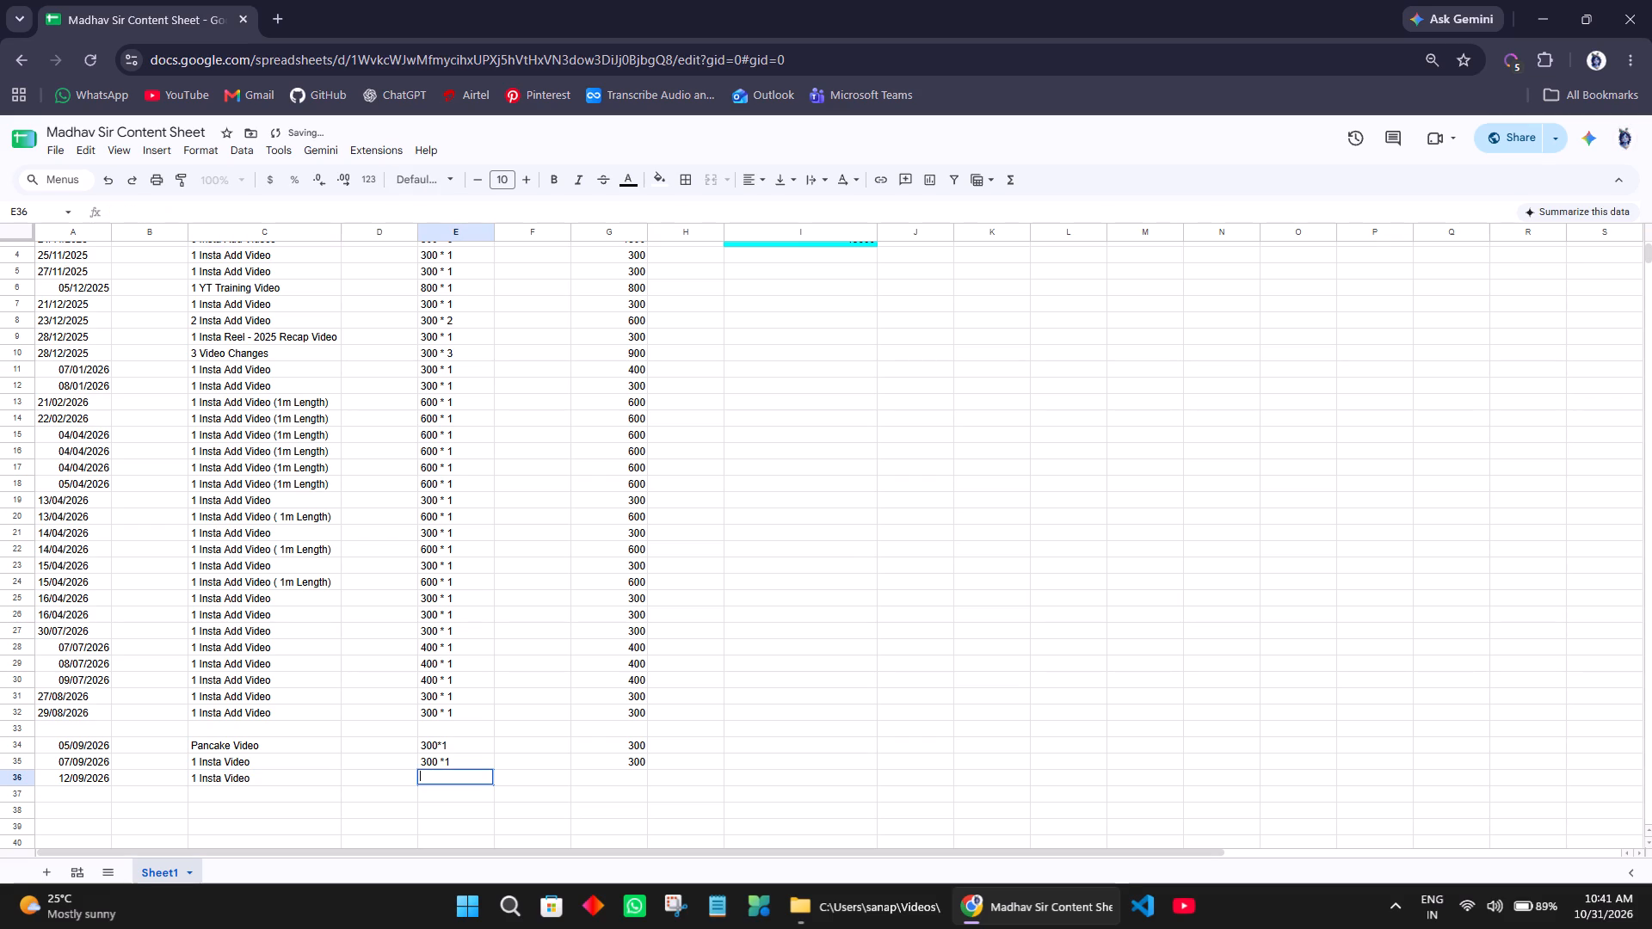
text(900)
text(*1)
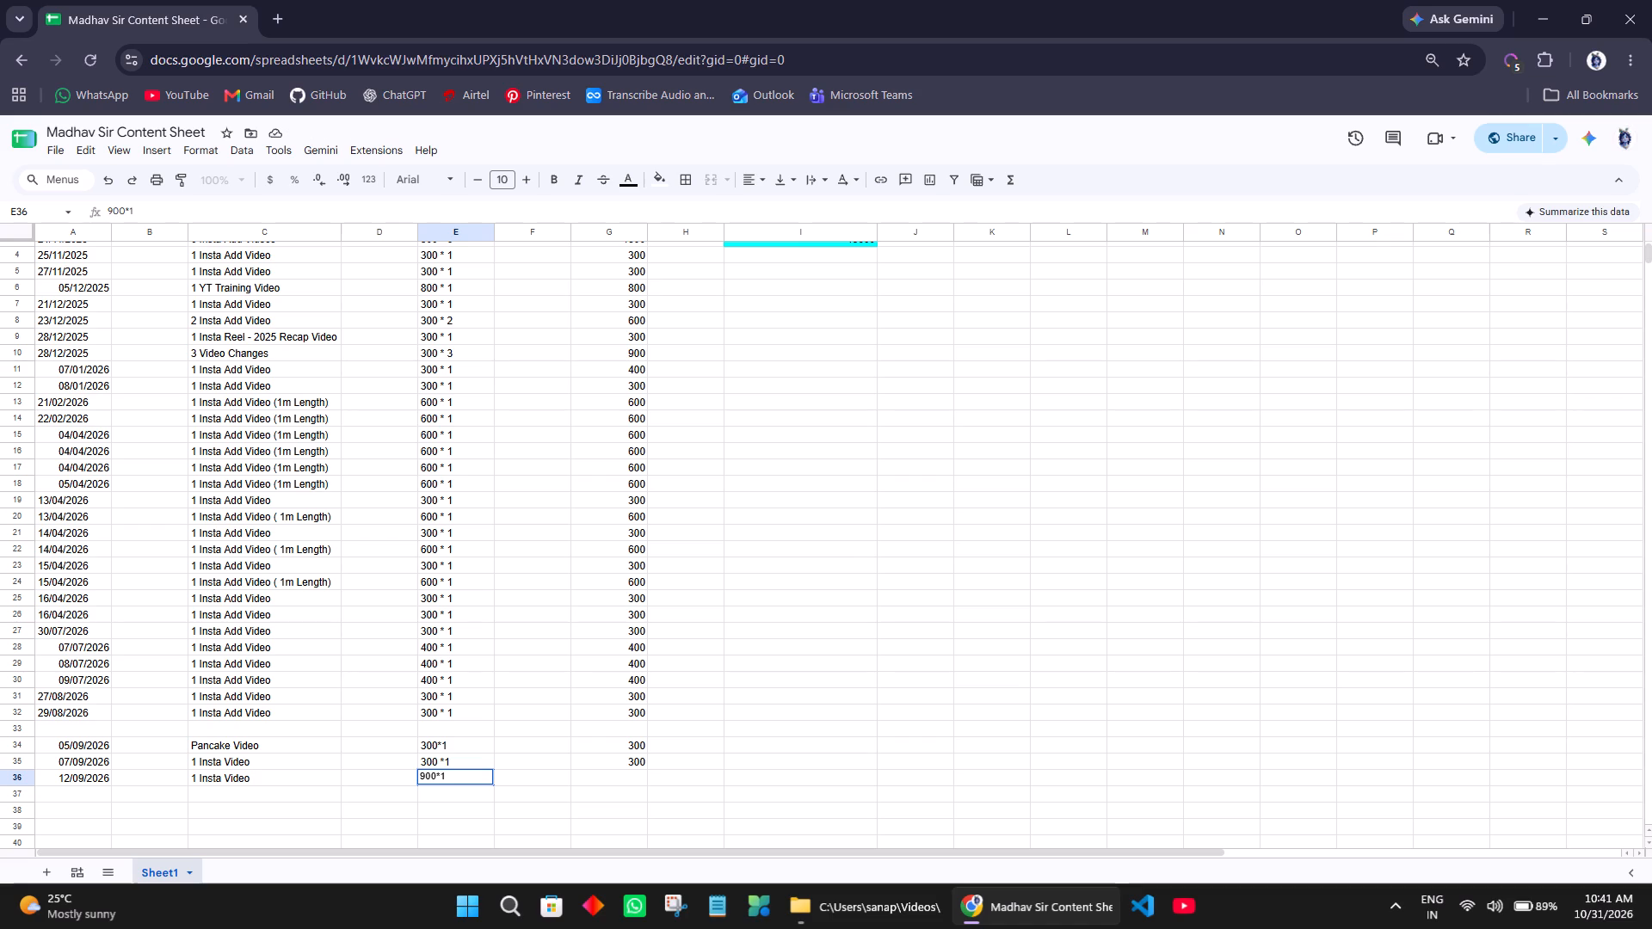
Extend the description in C36 to read "1 Insta Video ( 1:30 Minute Video )".
double_click(270, 776)
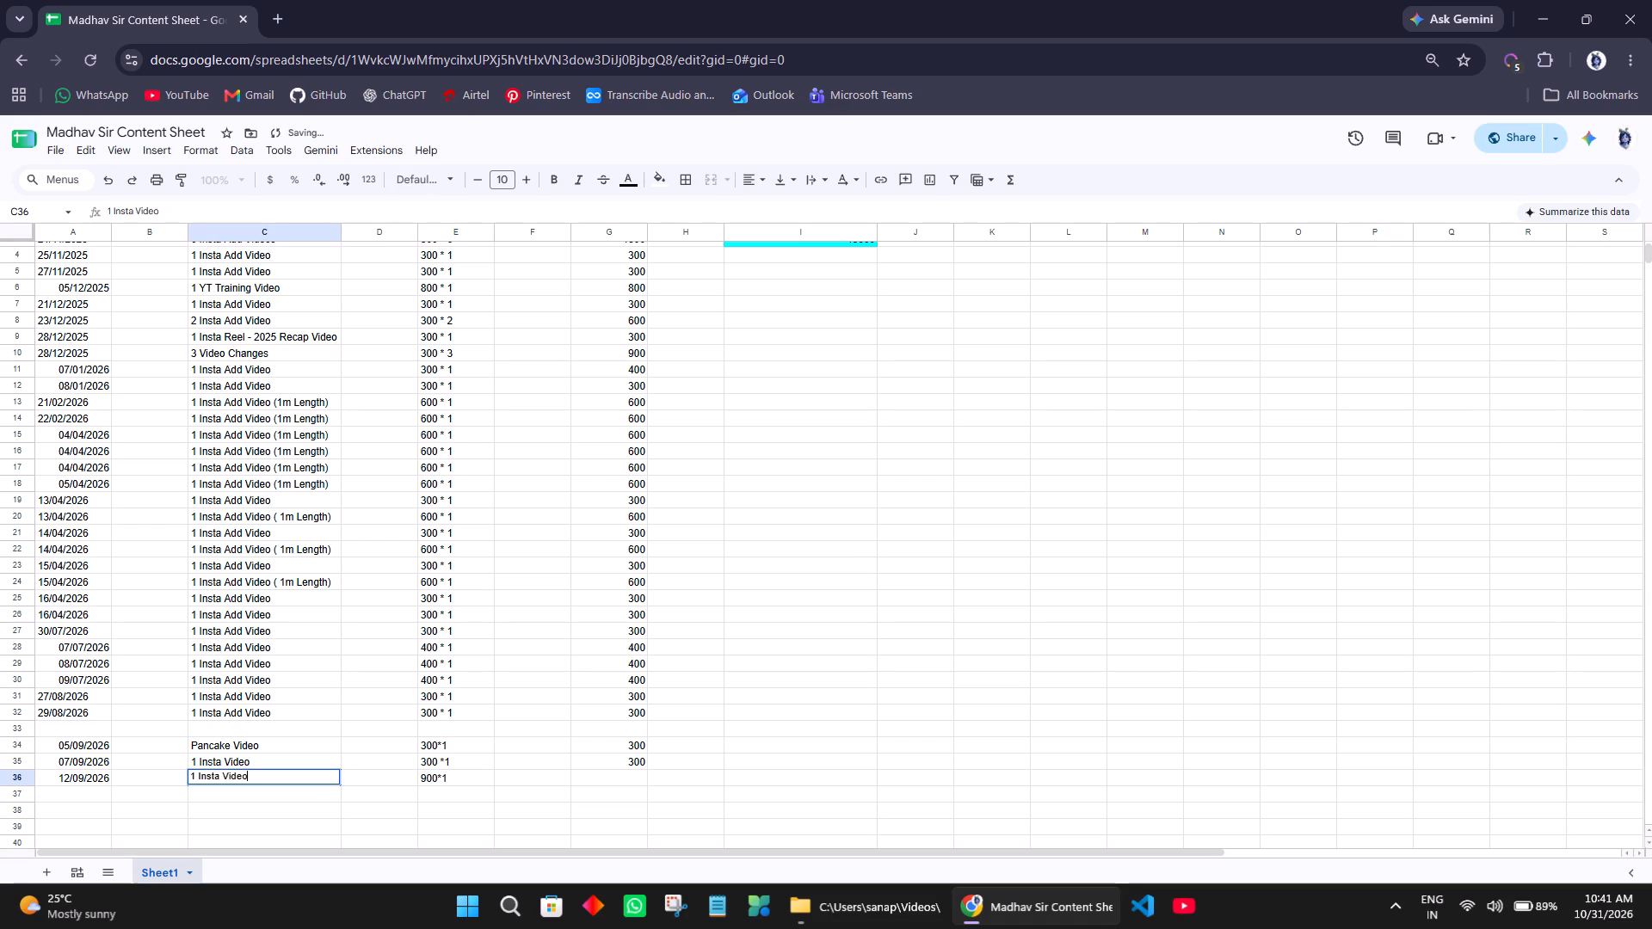
key(space)
text(())
key(Left)
key(space)
key(space)
key(Left)
key(1)
key(period)
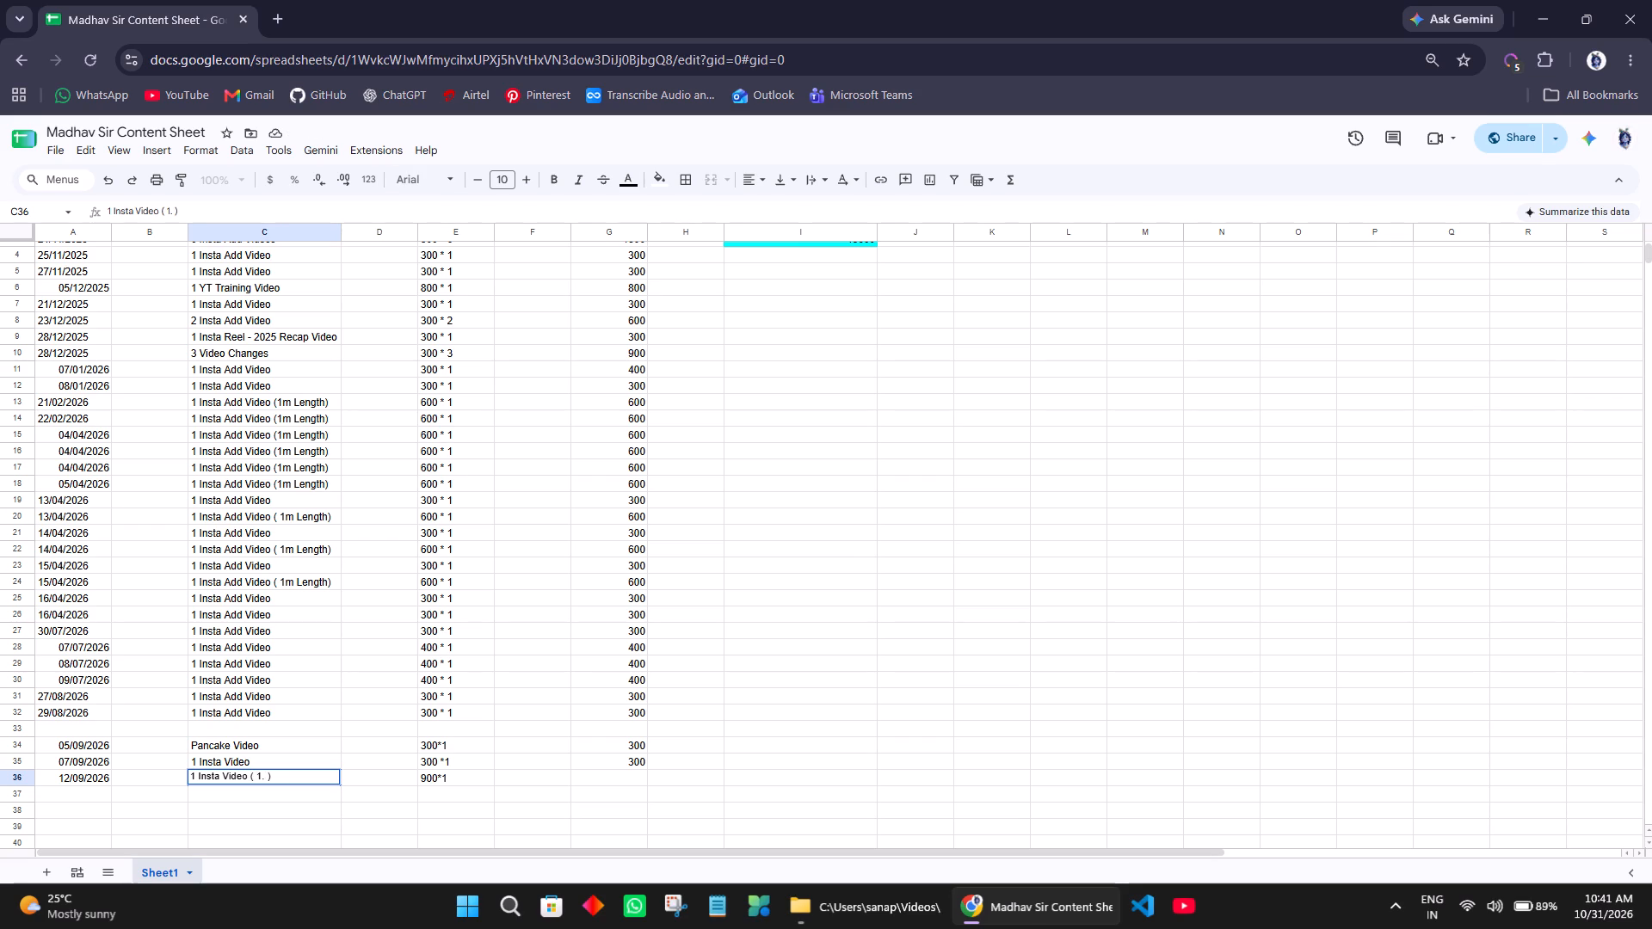
key(BackSpace)
text(:30)
key(space)
text(Sec)
key(BackSpace)
key(BackSpace)
key(BackSpace)
text(Minute)
key(space)
text(Video)
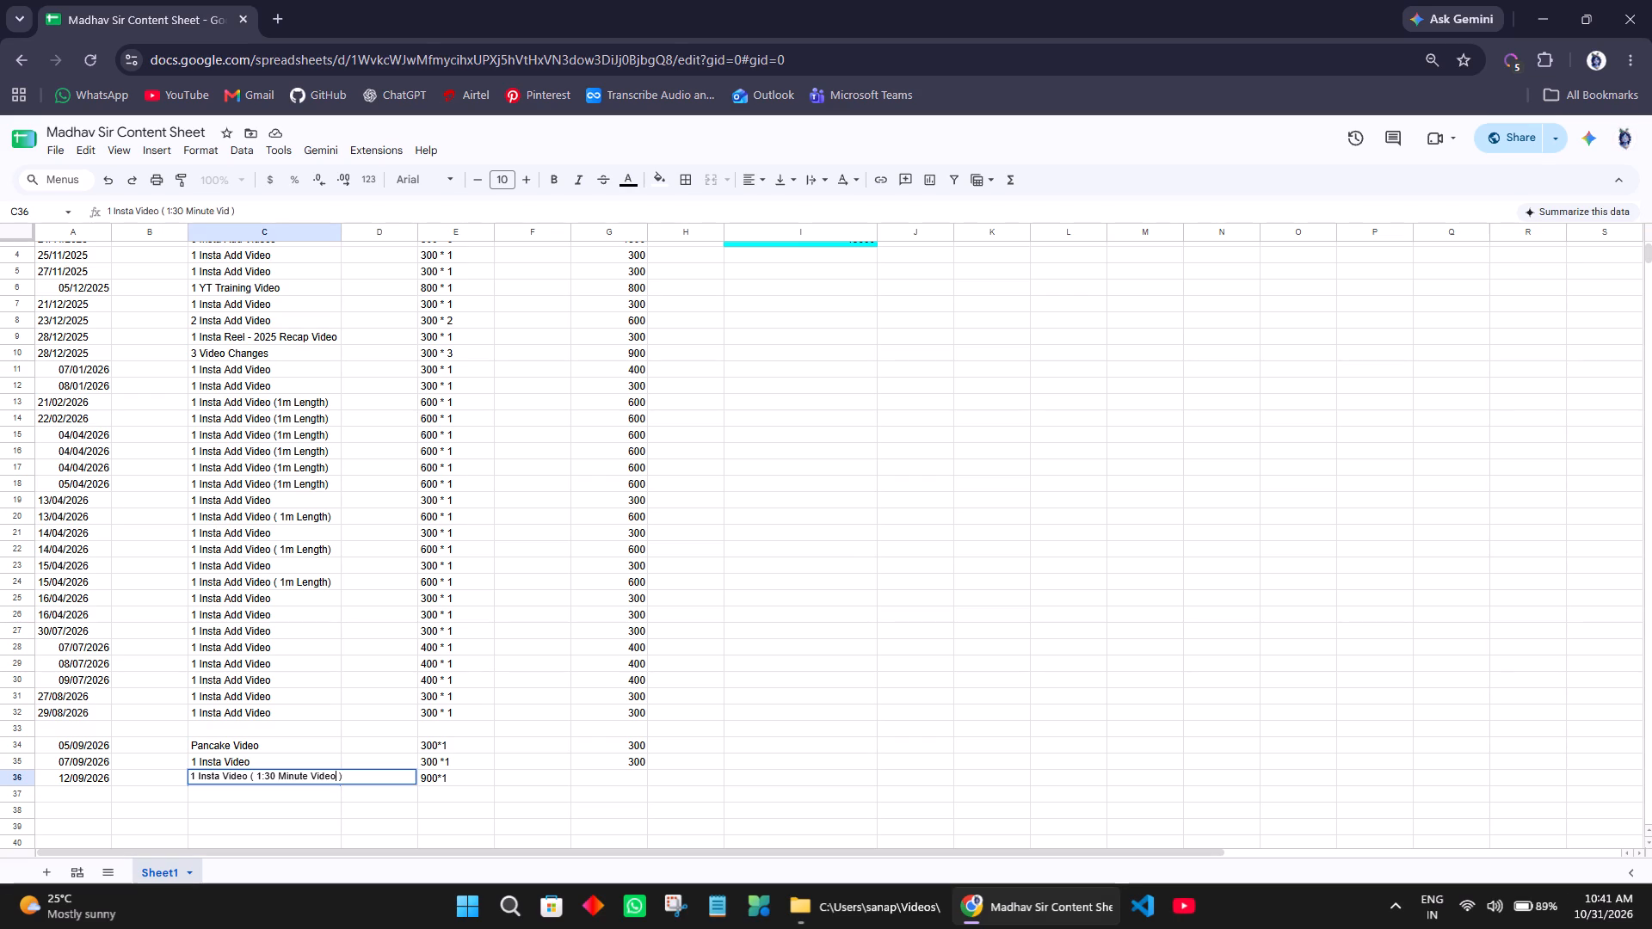
Enter the amount 900 in cell G36 for the 12/09/2026 entry.
double_click(638, 776)
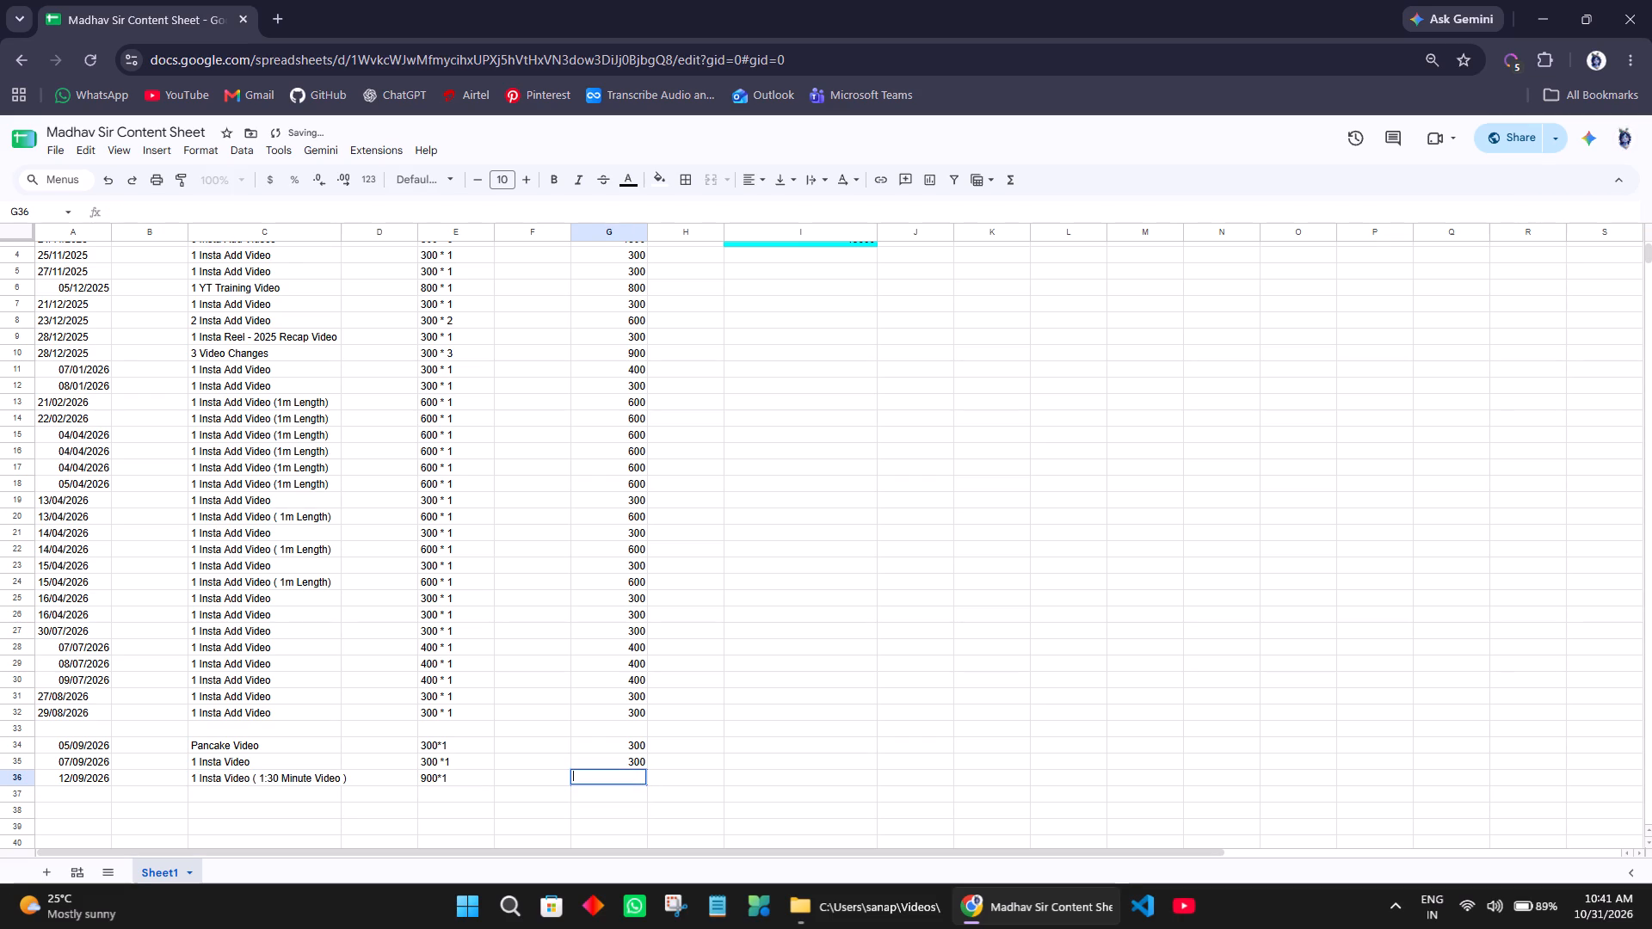
text(900)
Check the system calendar and enter the date 27/09/2026 in cell A37, below the 12/09/2026 entry.
double_click(87, 794)
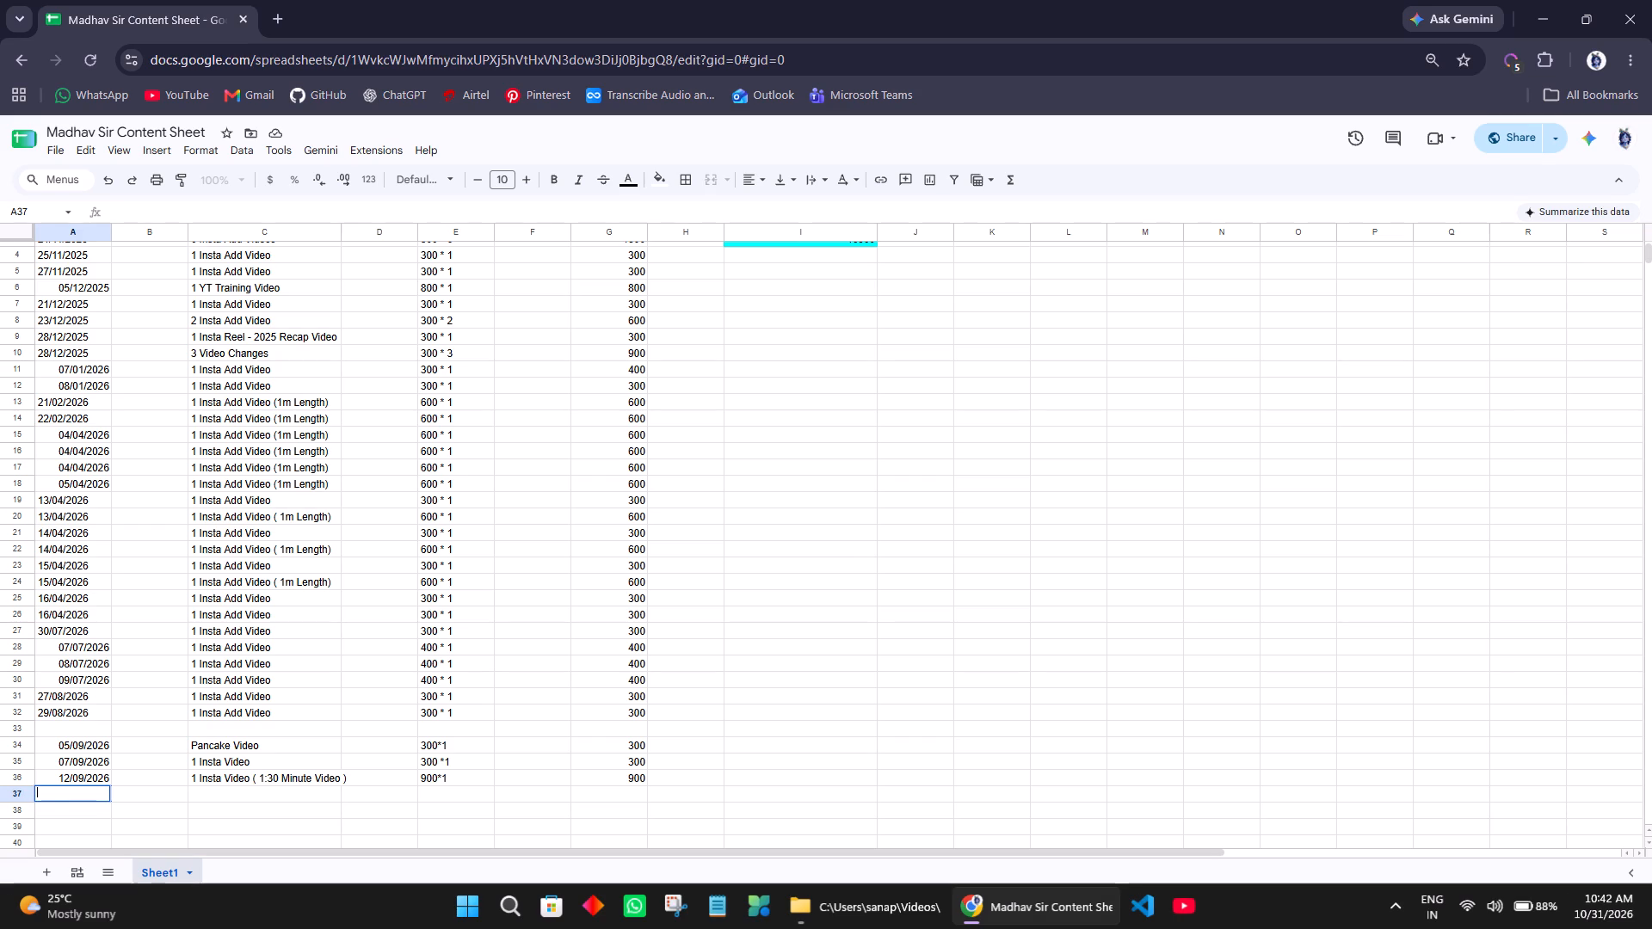
click(1620, 915)
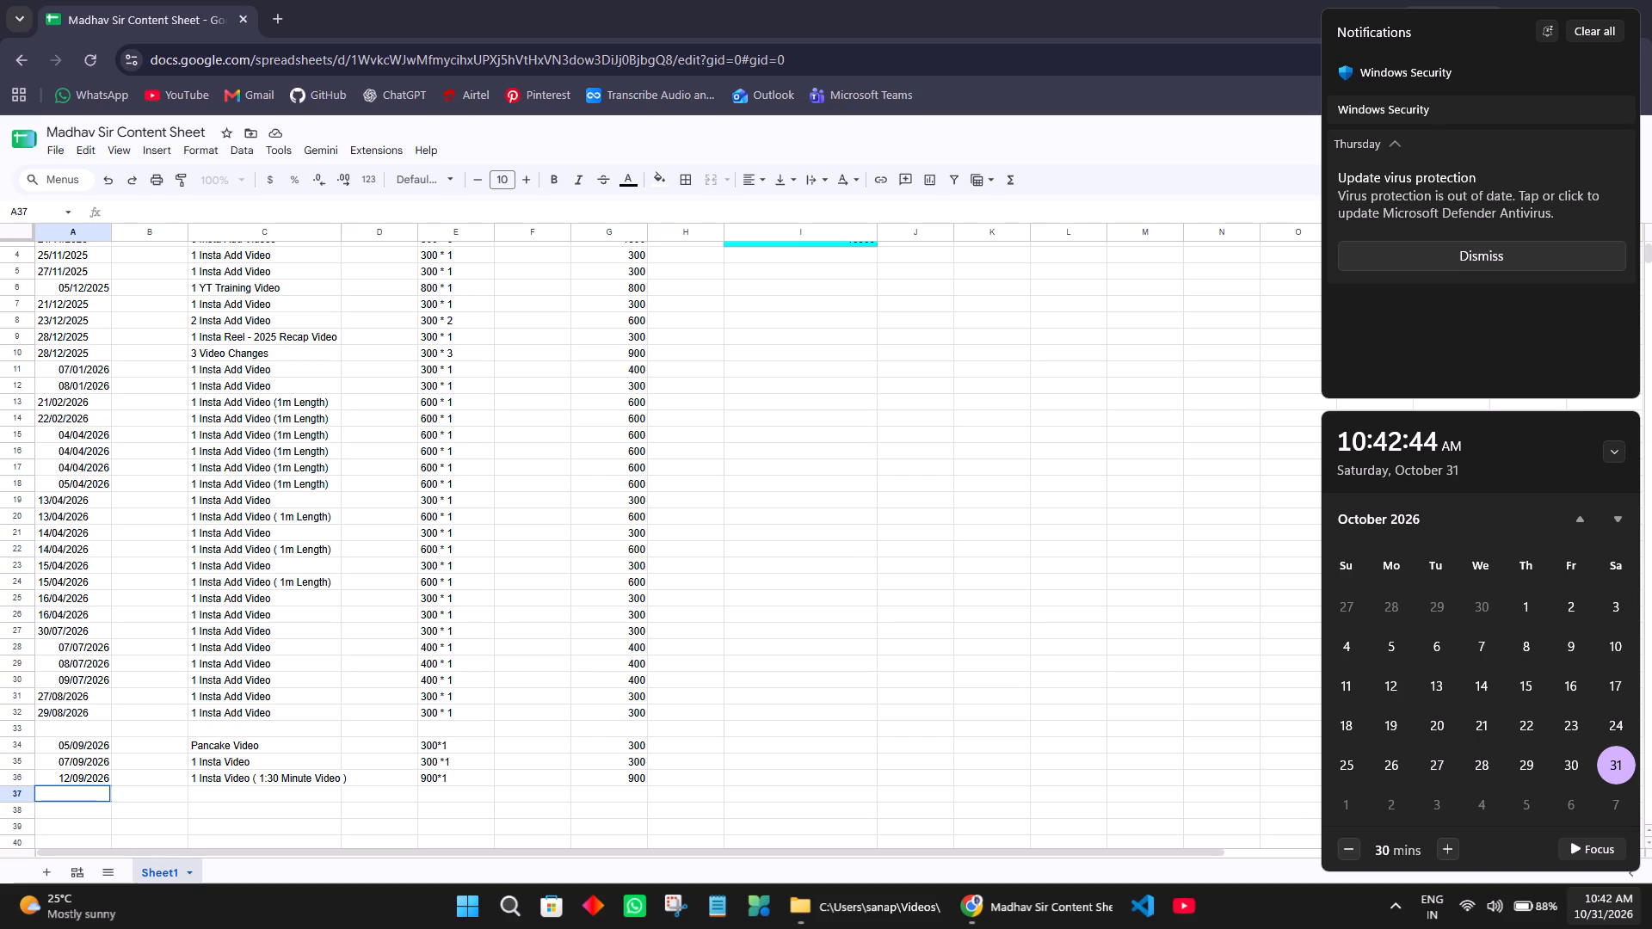
double_click(76, 791)
text(27)
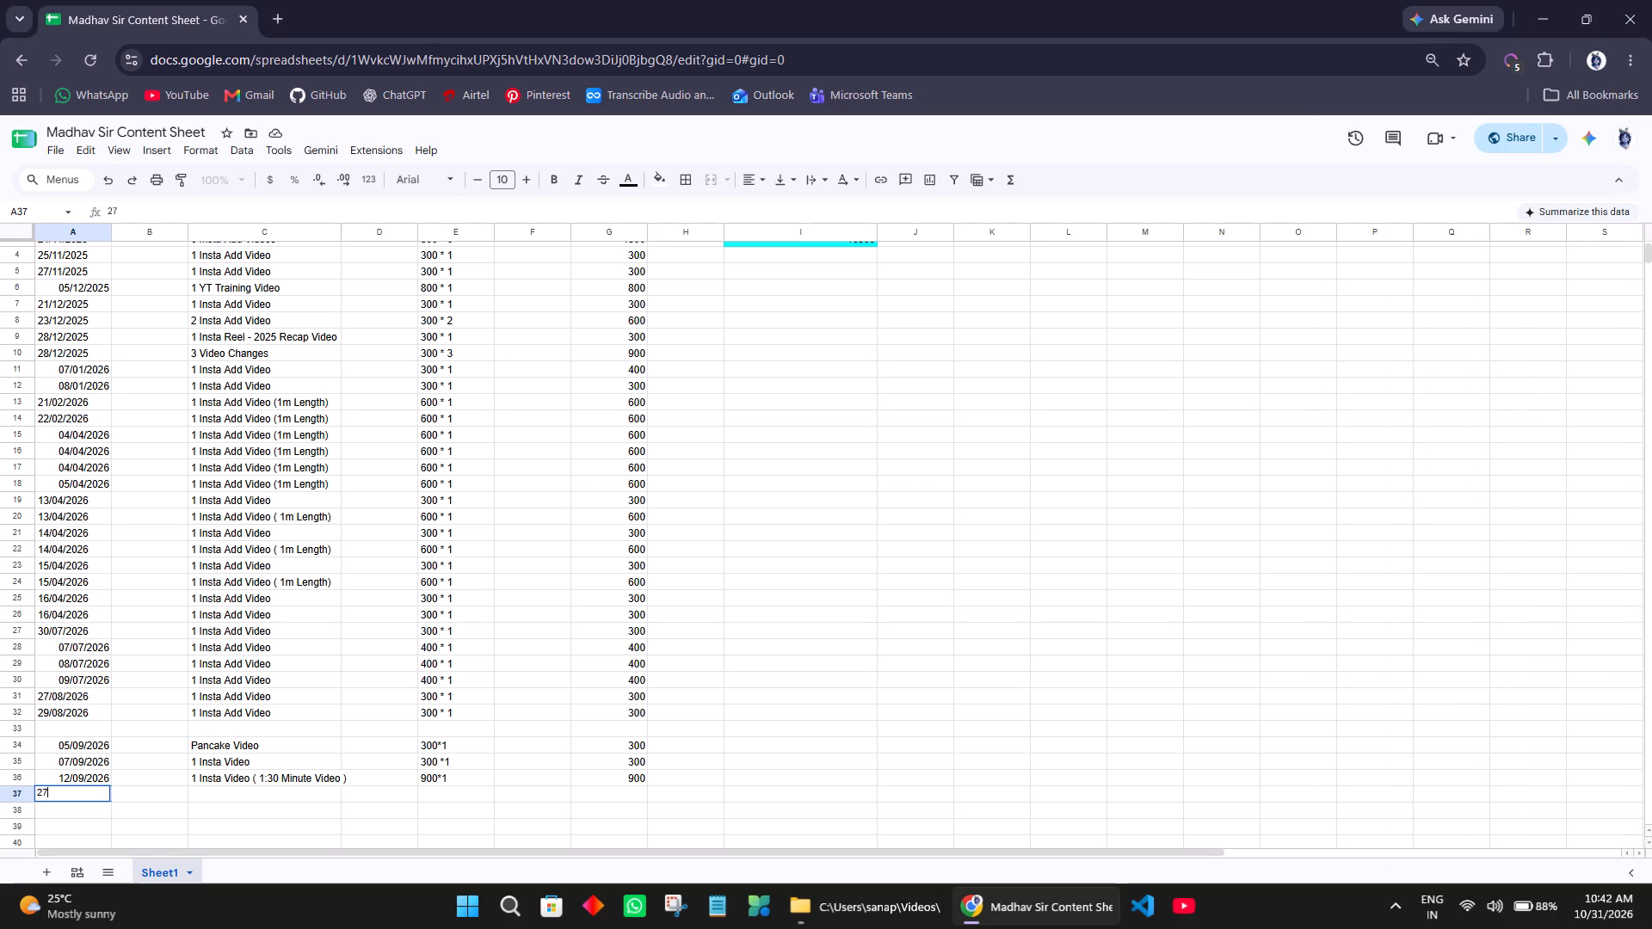
text(/09/)
text(2026)
Enter the description "1 Insta Video" in C37 for the 27/09/2026 entry, glancing at the exported videos folder.
double_click(203, 792)
text(1 Insta Video)
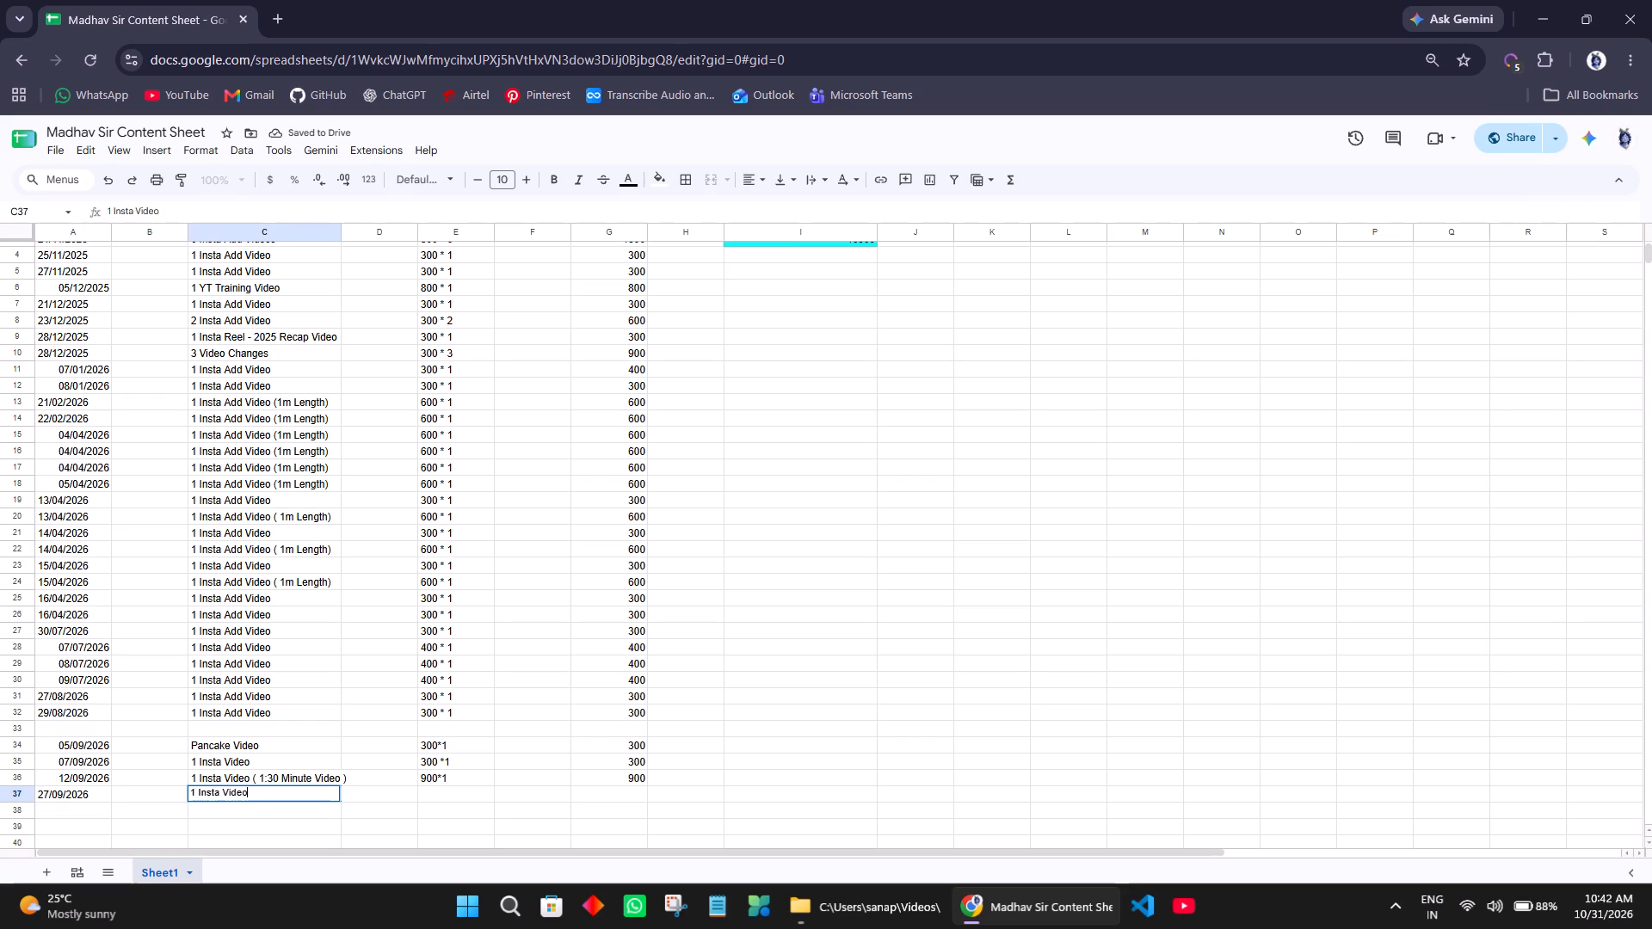
key(space)
click(858, 900)
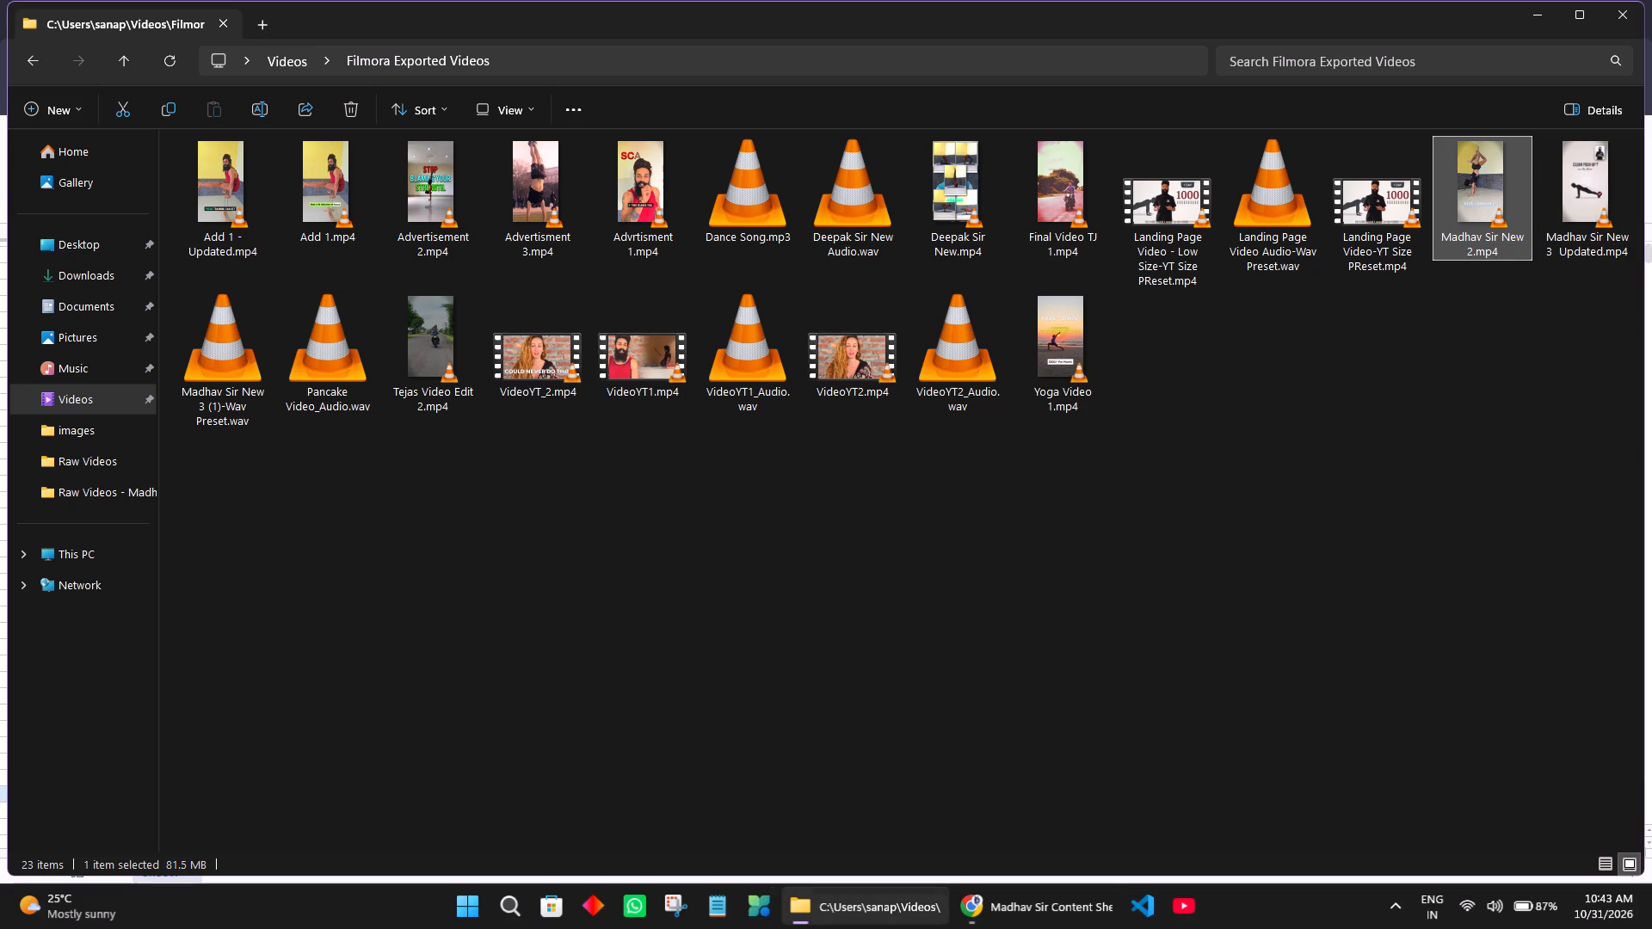
click(1020, 914)
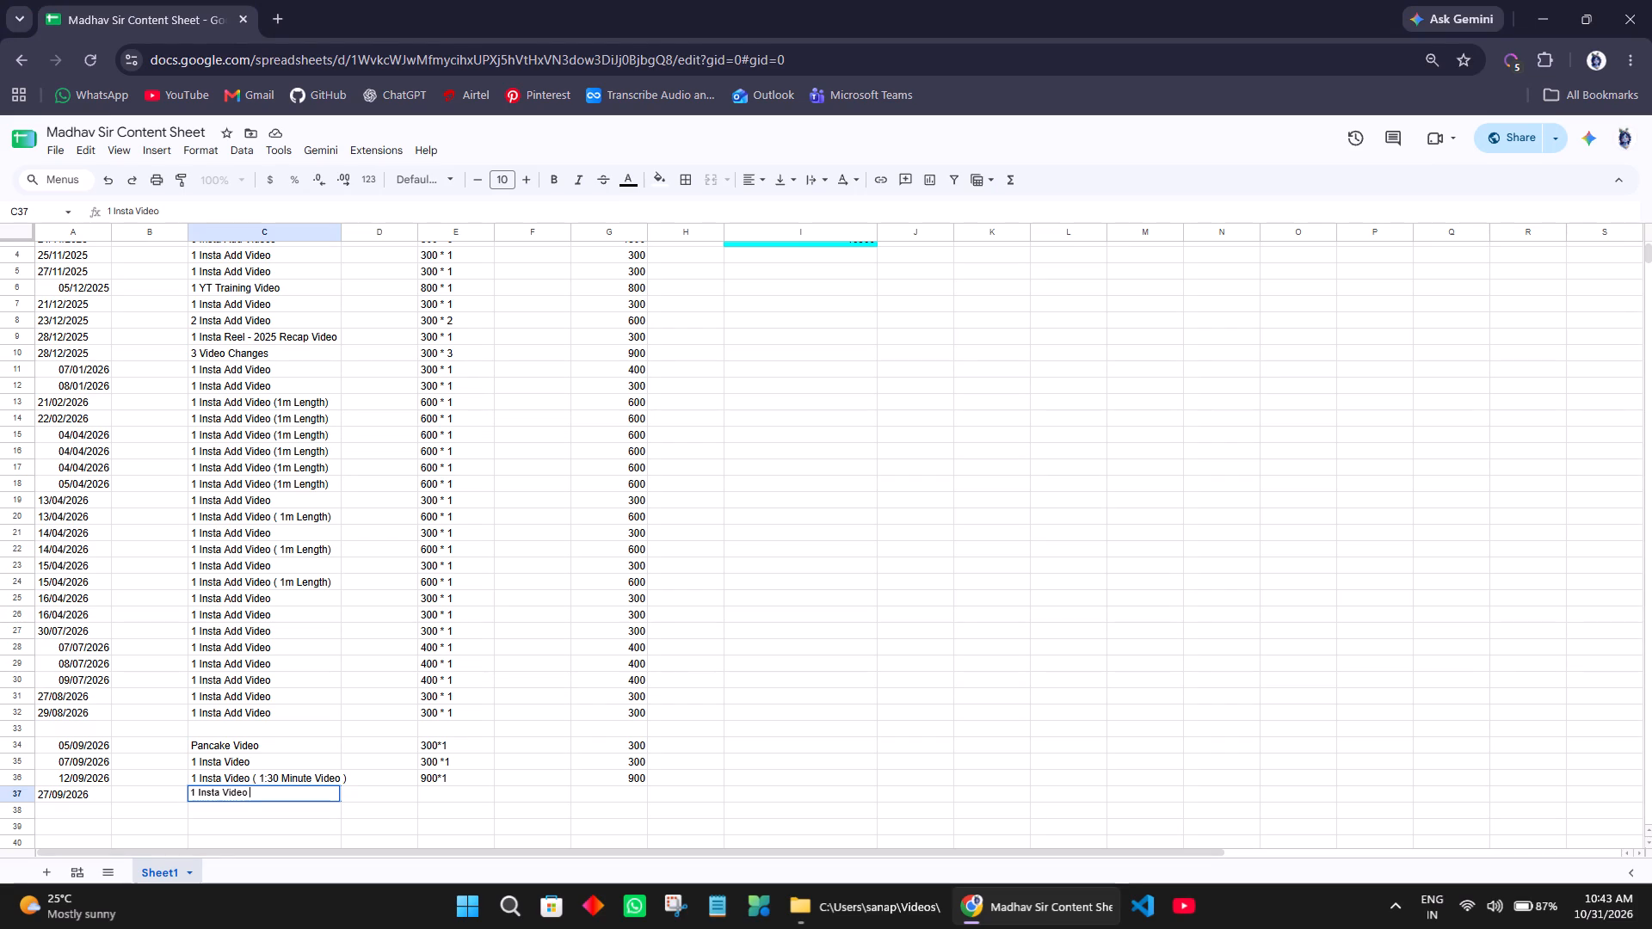
Enter the rate 600*1 in E37 and the amount 600 in G37 for the 27/09/2026 entry.
double_click(438, 794)
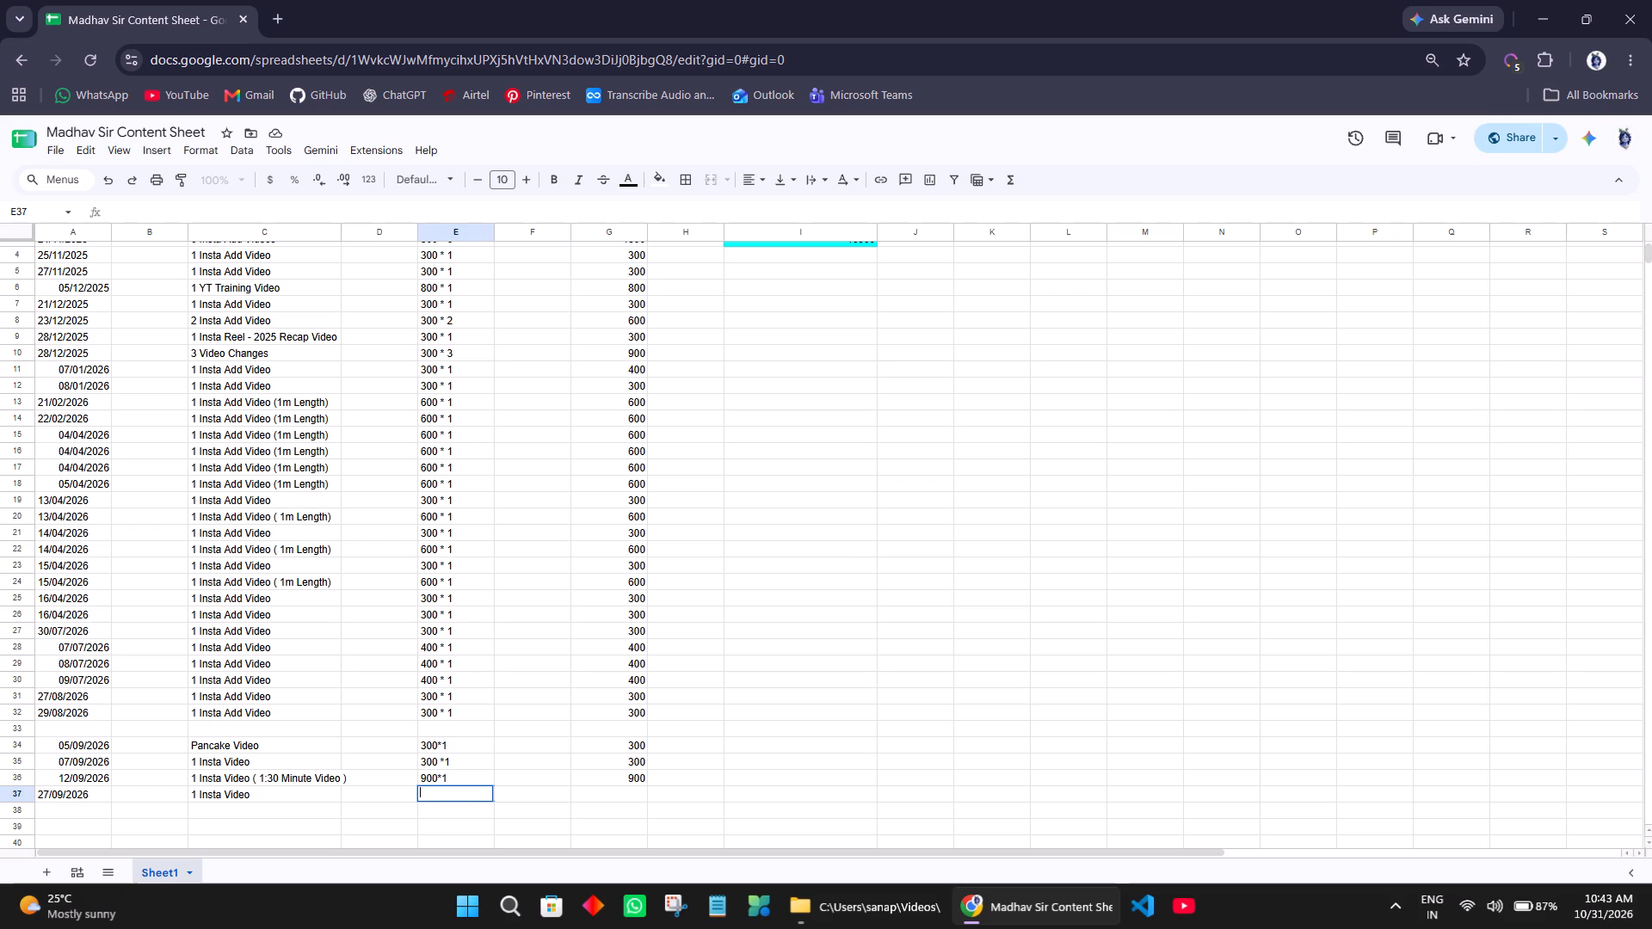
text(600)
text(*1)
double_click(630, 791)
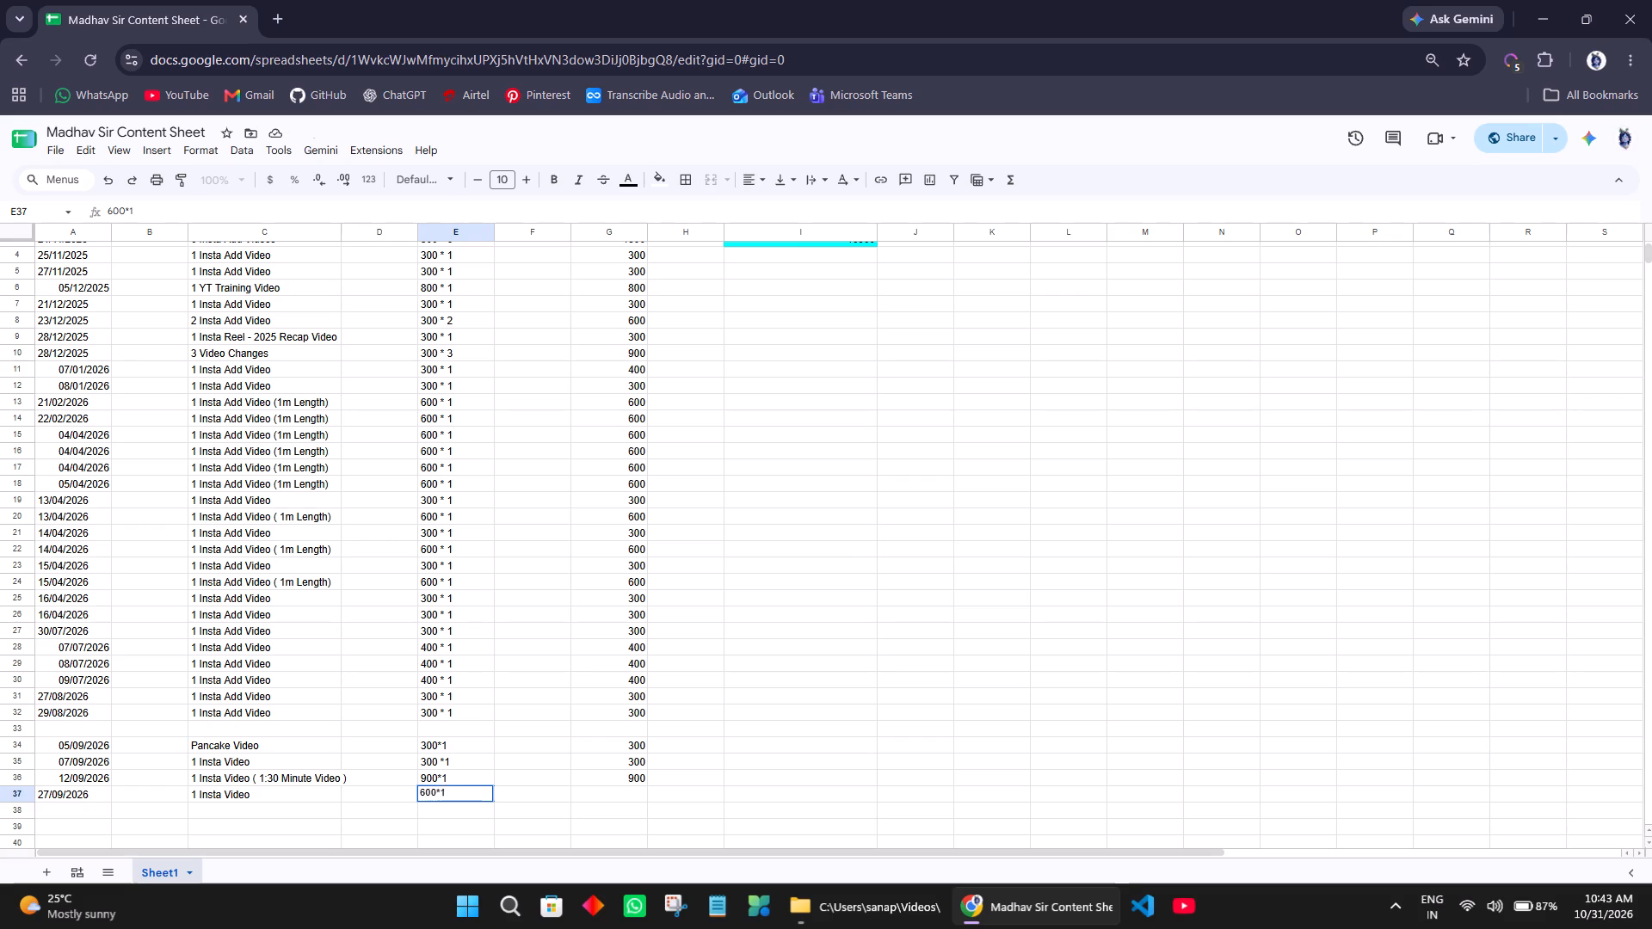
double_click(630, 791)
text(600)
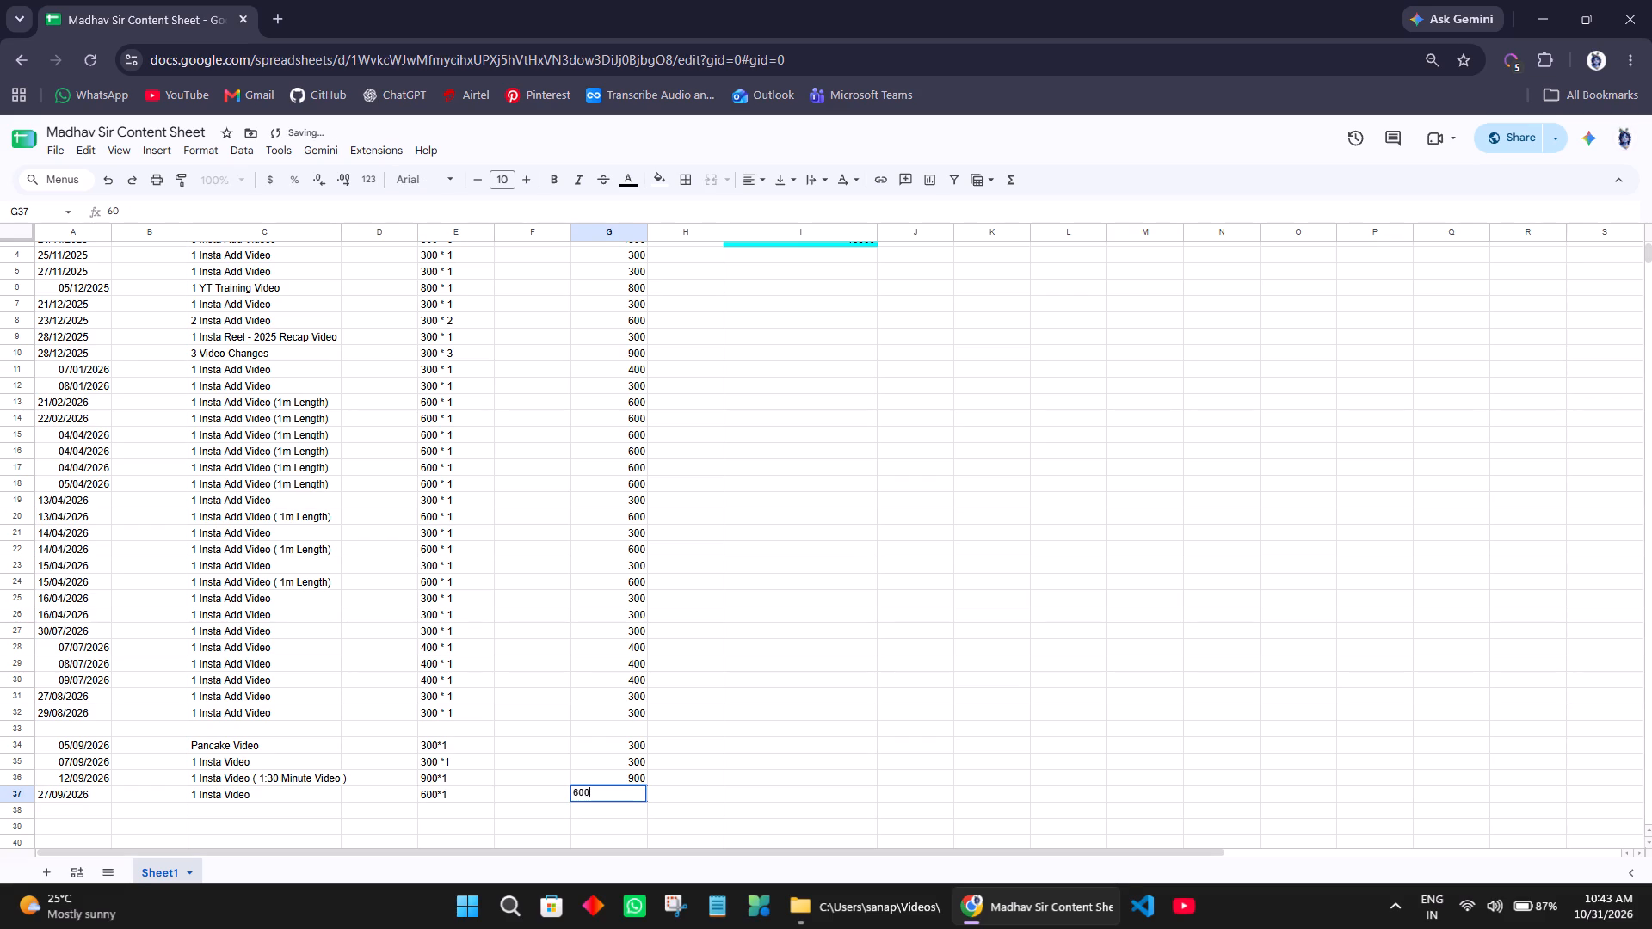
click(56, 809)
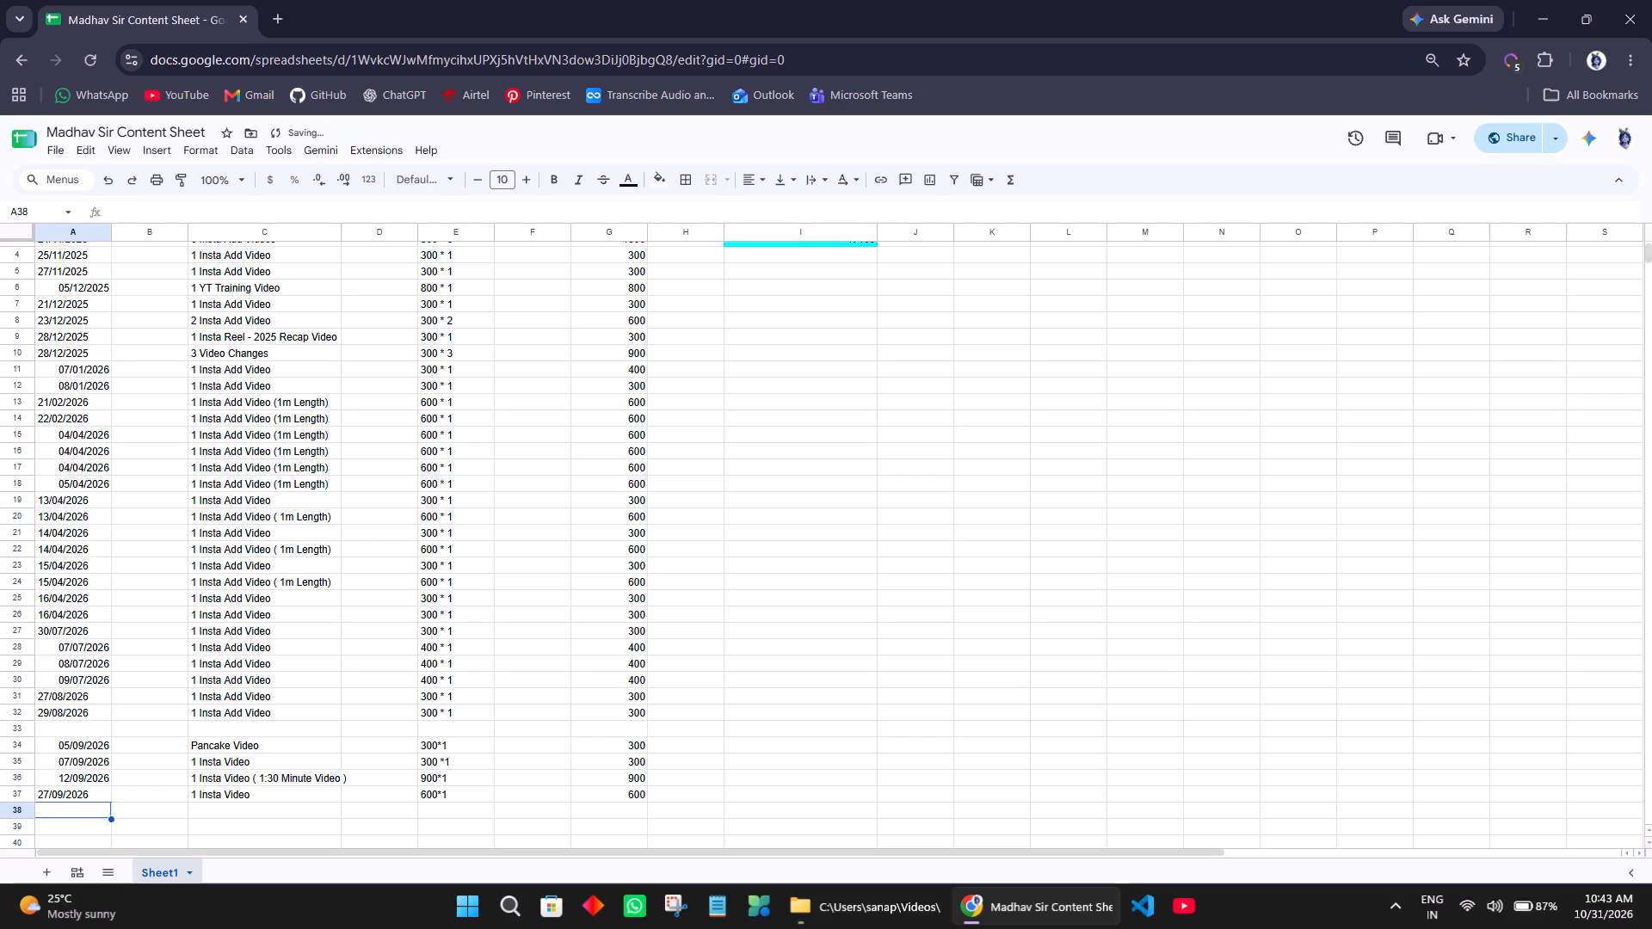
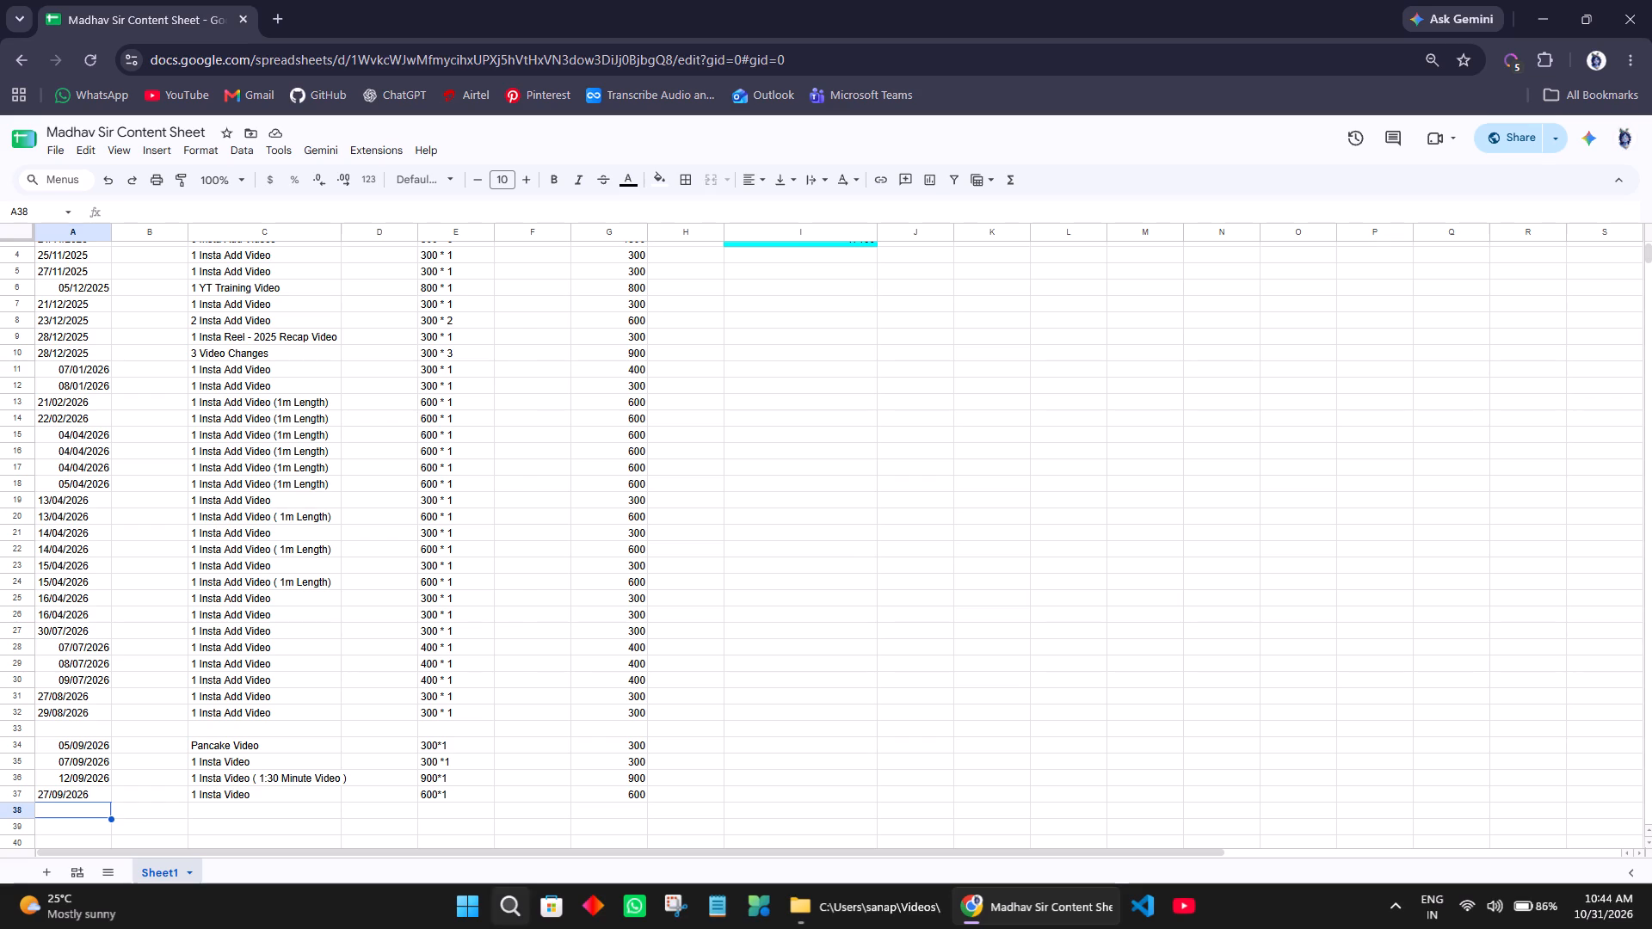
Check the exported videos folder and system calendar, and enter the date 29/09/2026 in cell A38.
click(850, 928)
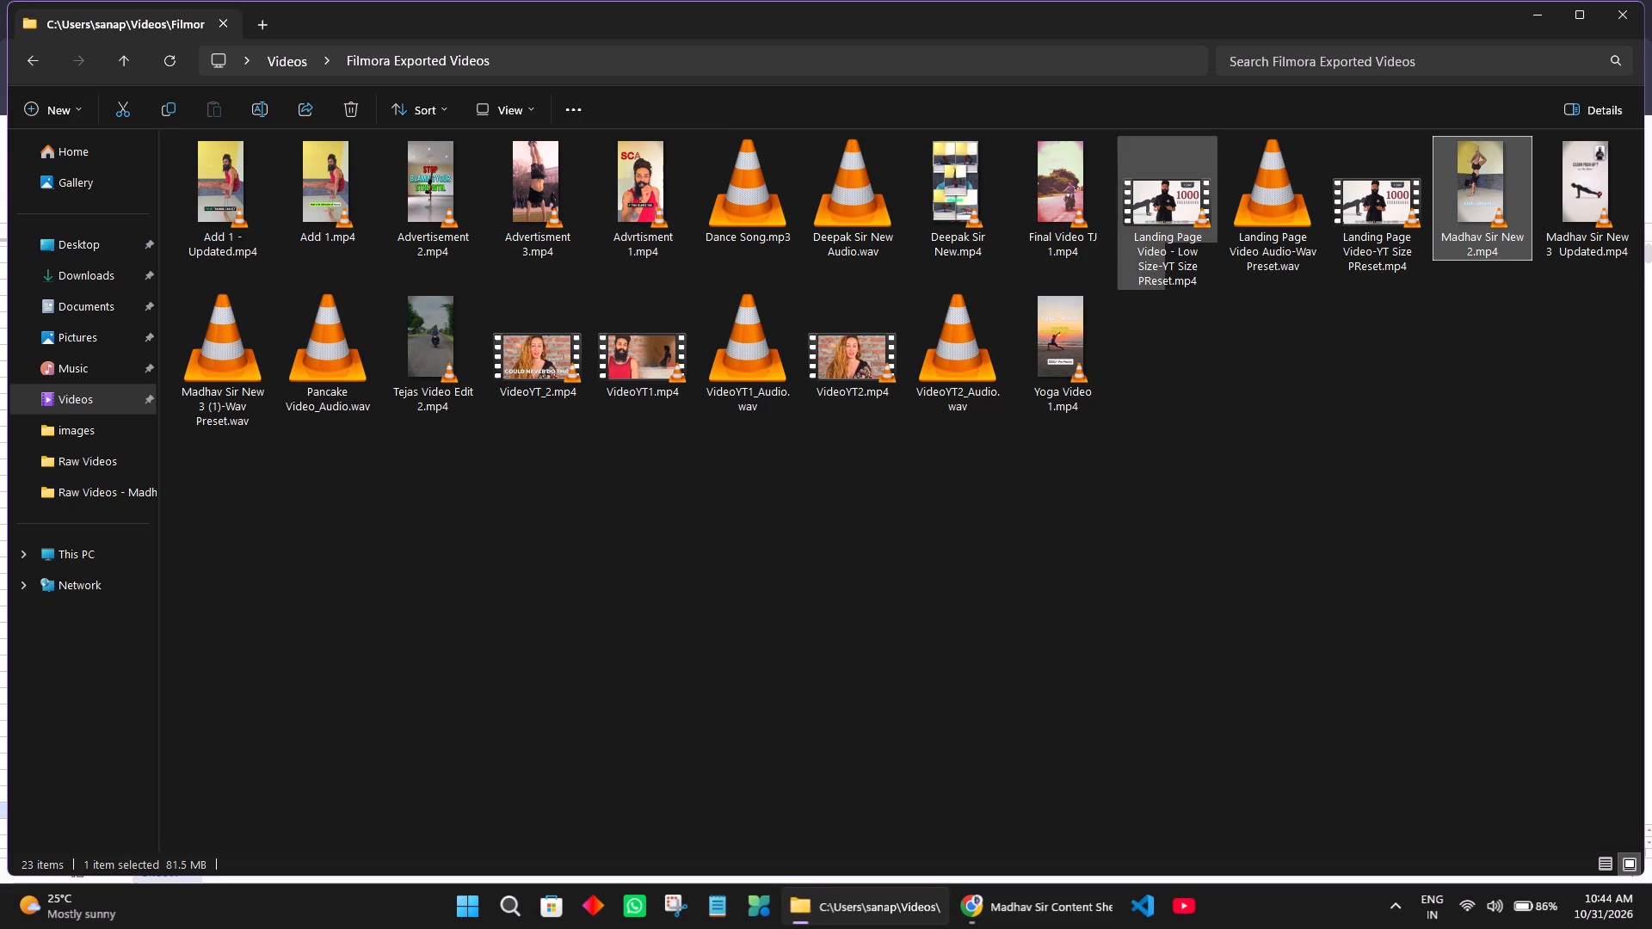
click(1063, 907)
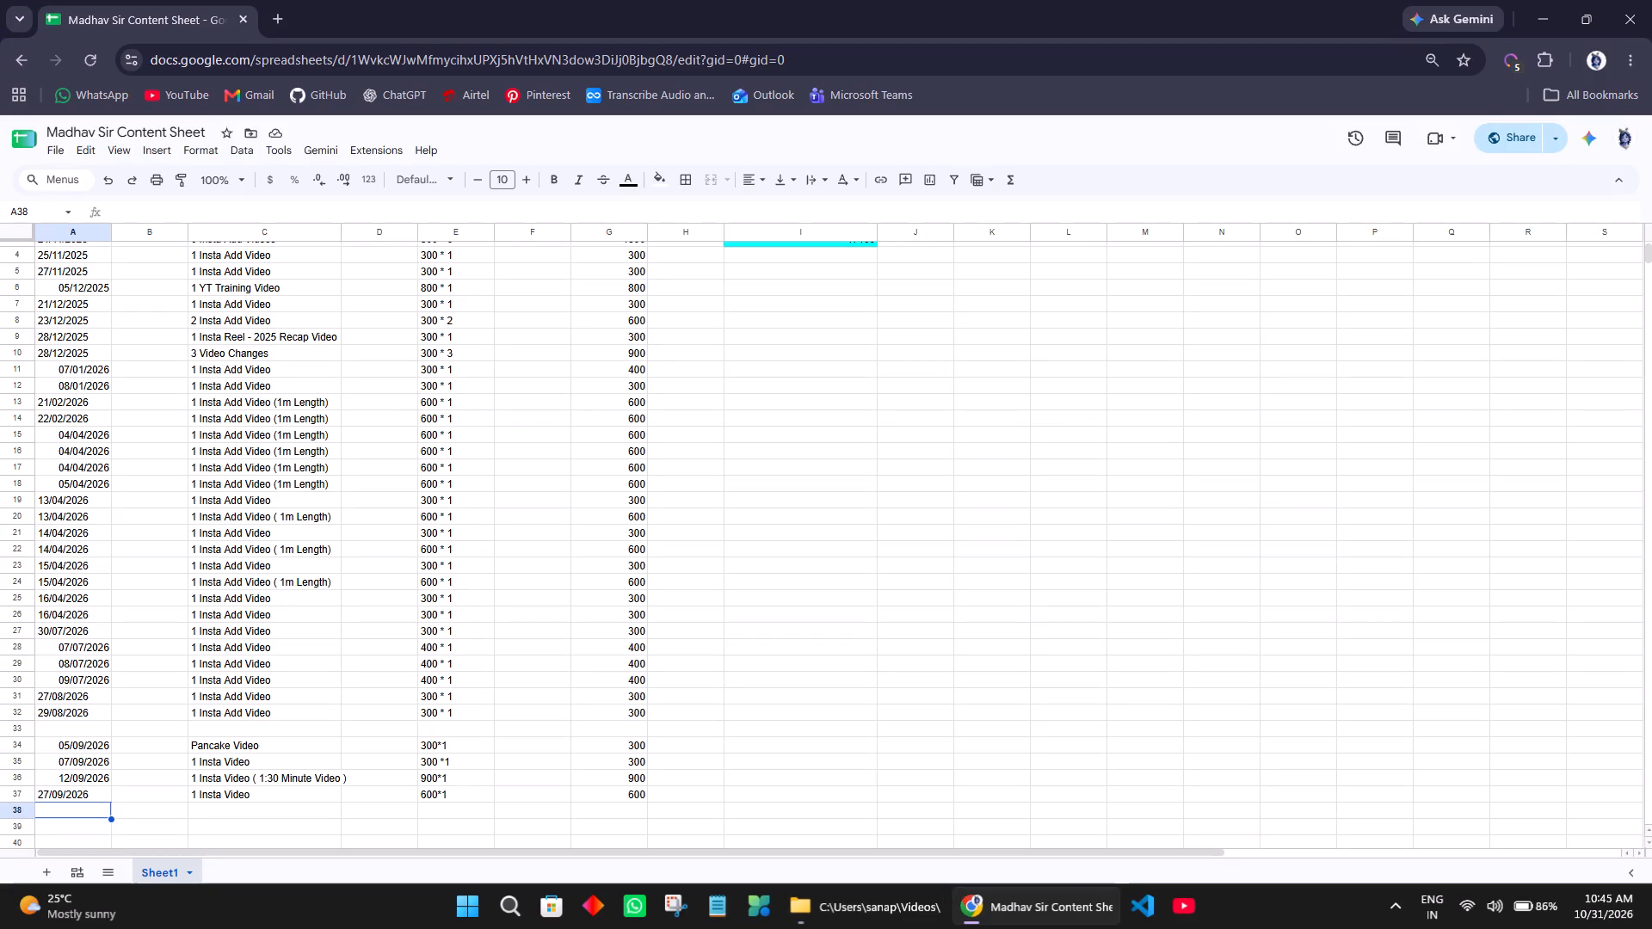
click(1506, 906)
click(1477, 902)
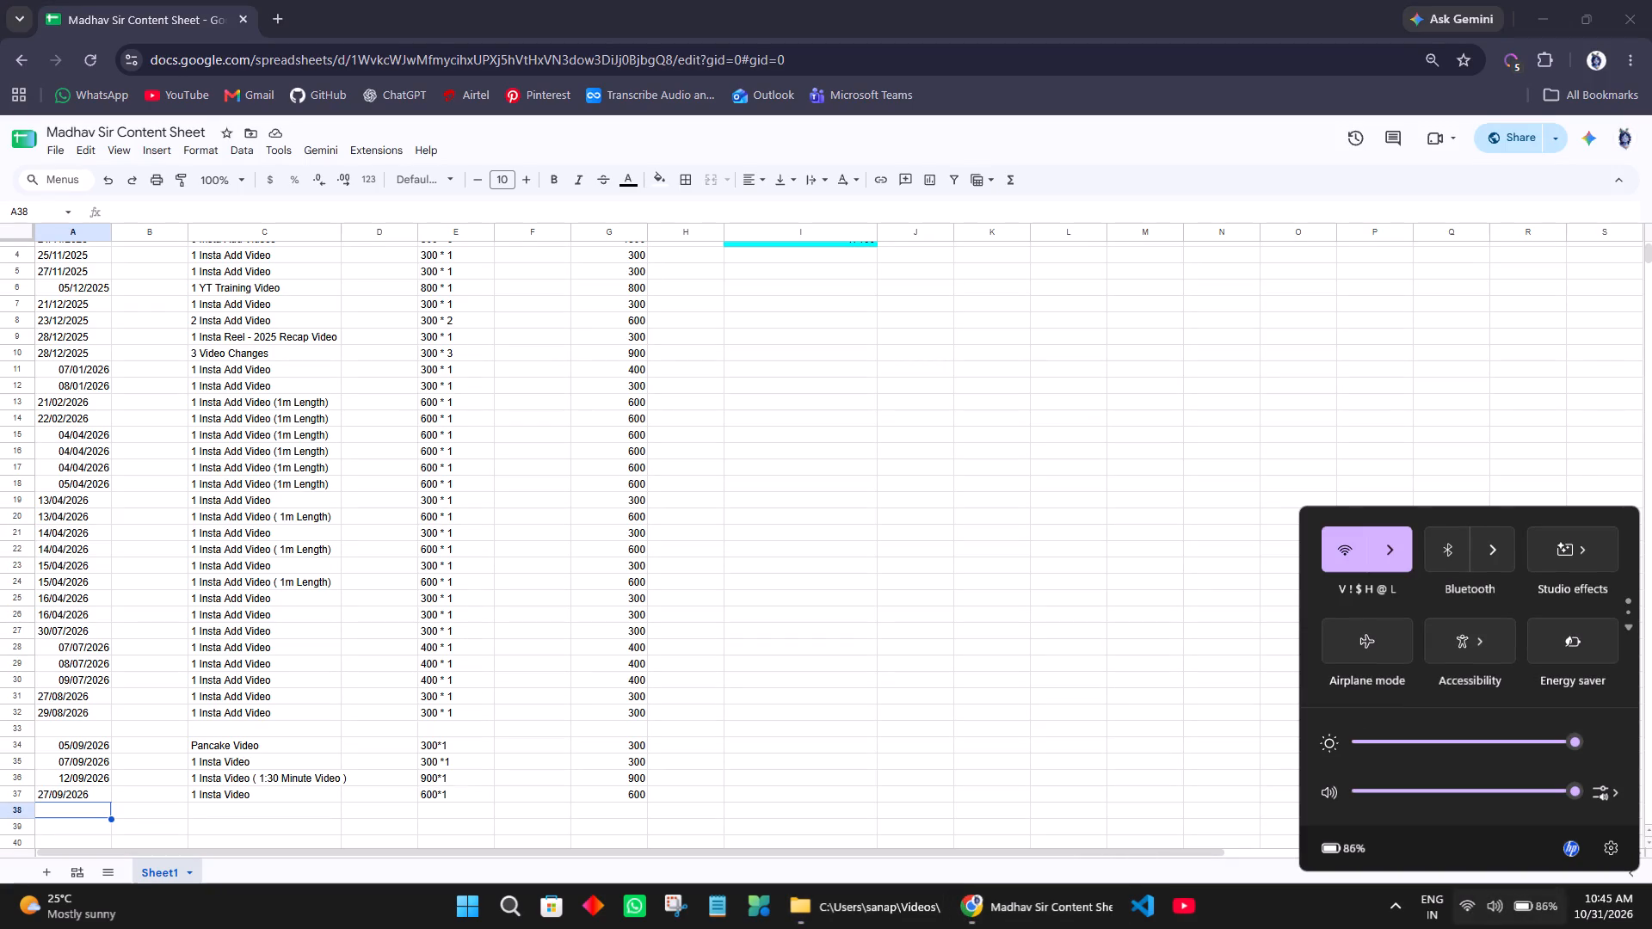
click(1575, 907)
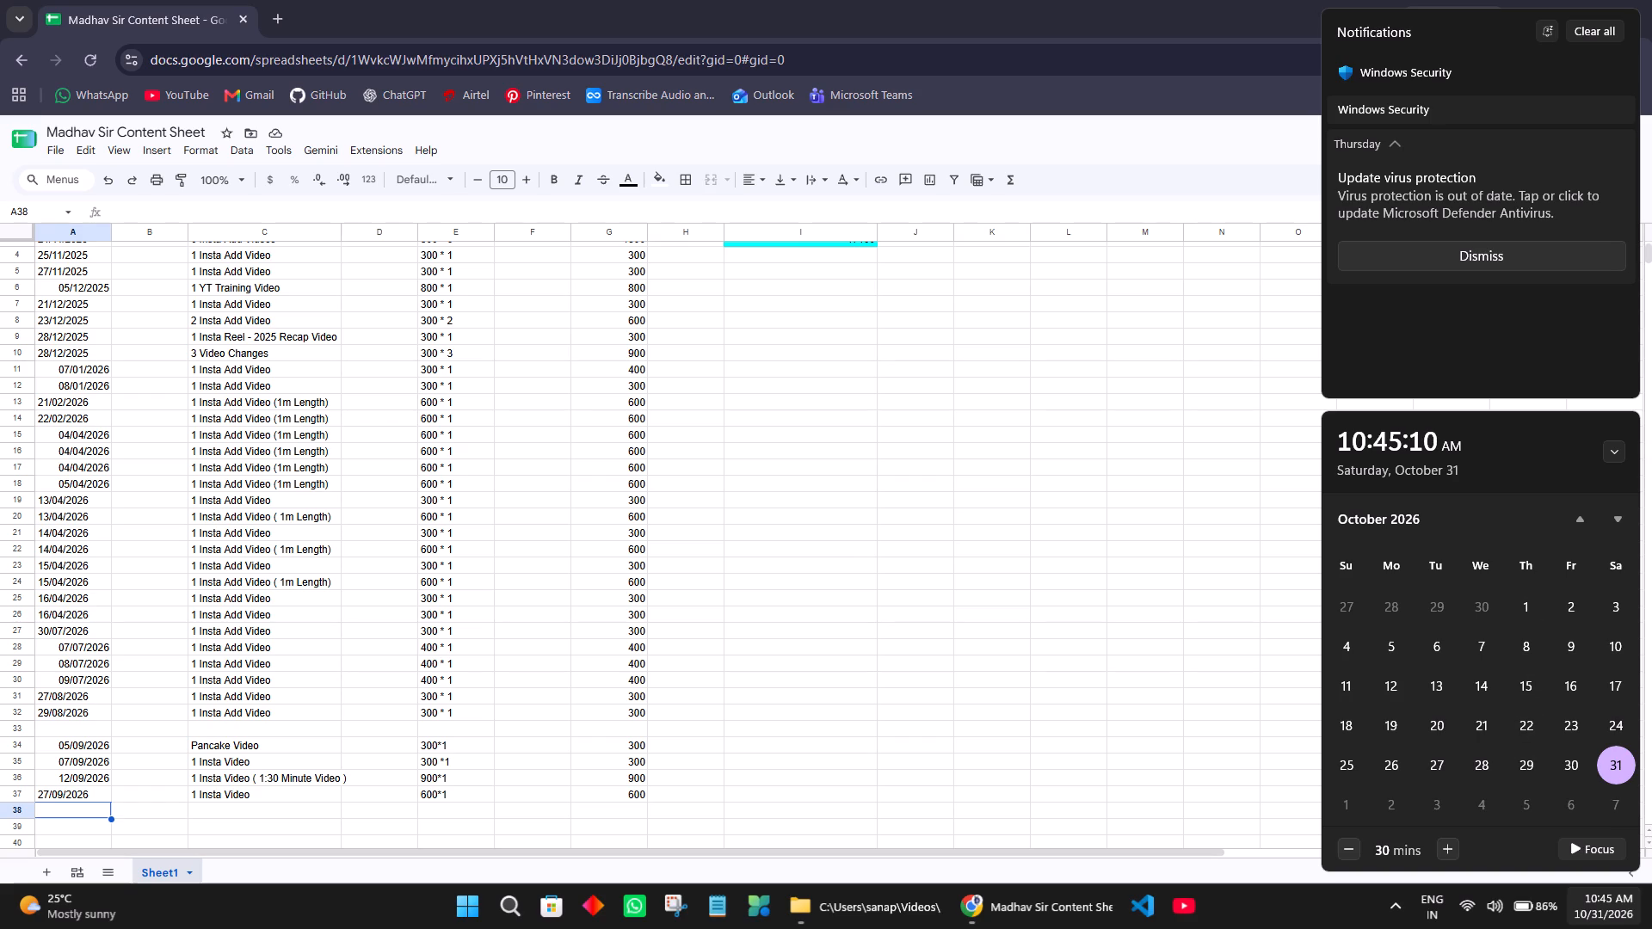
double_click(65, 810)
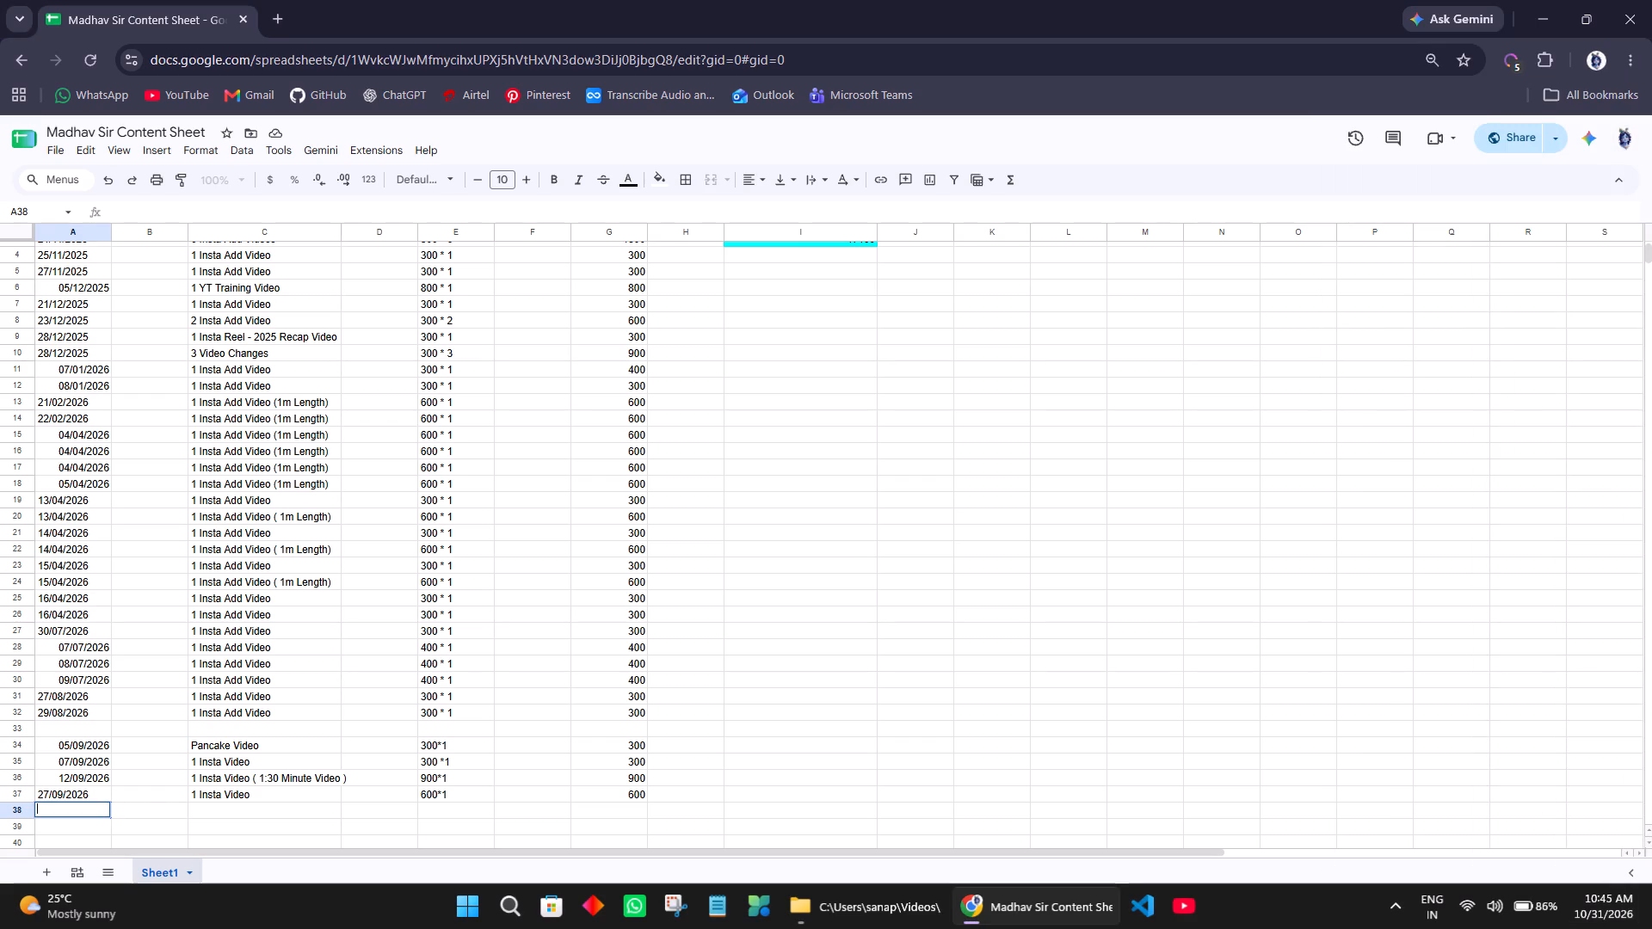
text(29/)
text(09/2026)
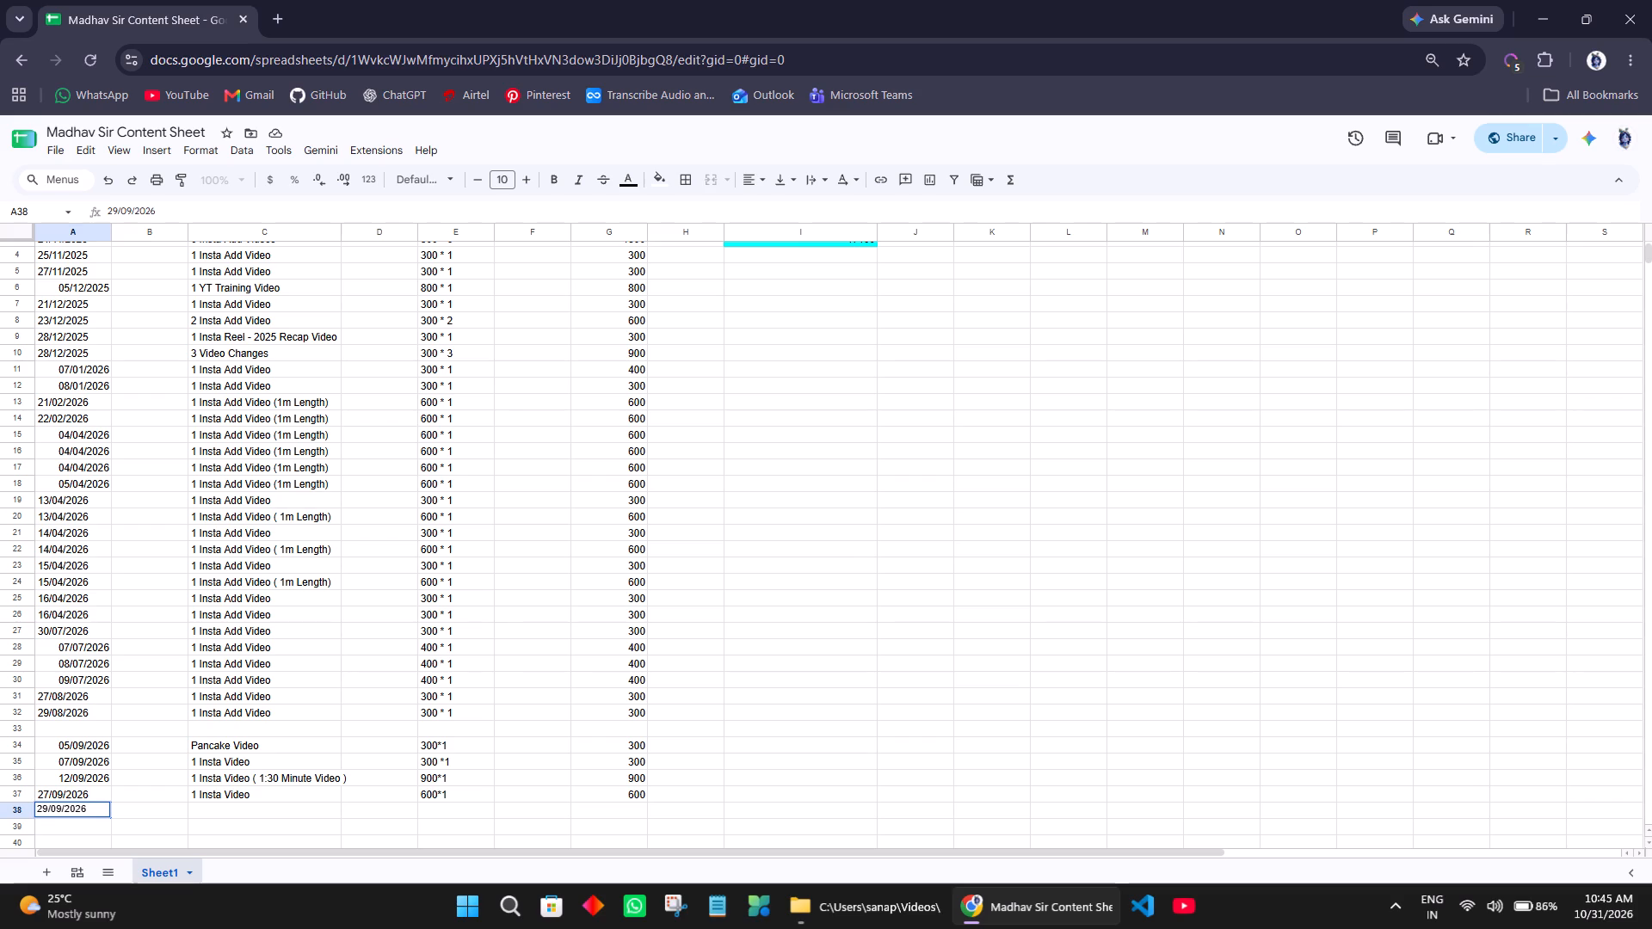
Enter the description "Landing Page Video ( 1:45 Minute Video )" in C38 for the 29/09/2026 entry.
double_click(206, 815)
text(Lam)
key(BackSpace)
text(nding)
key(space)
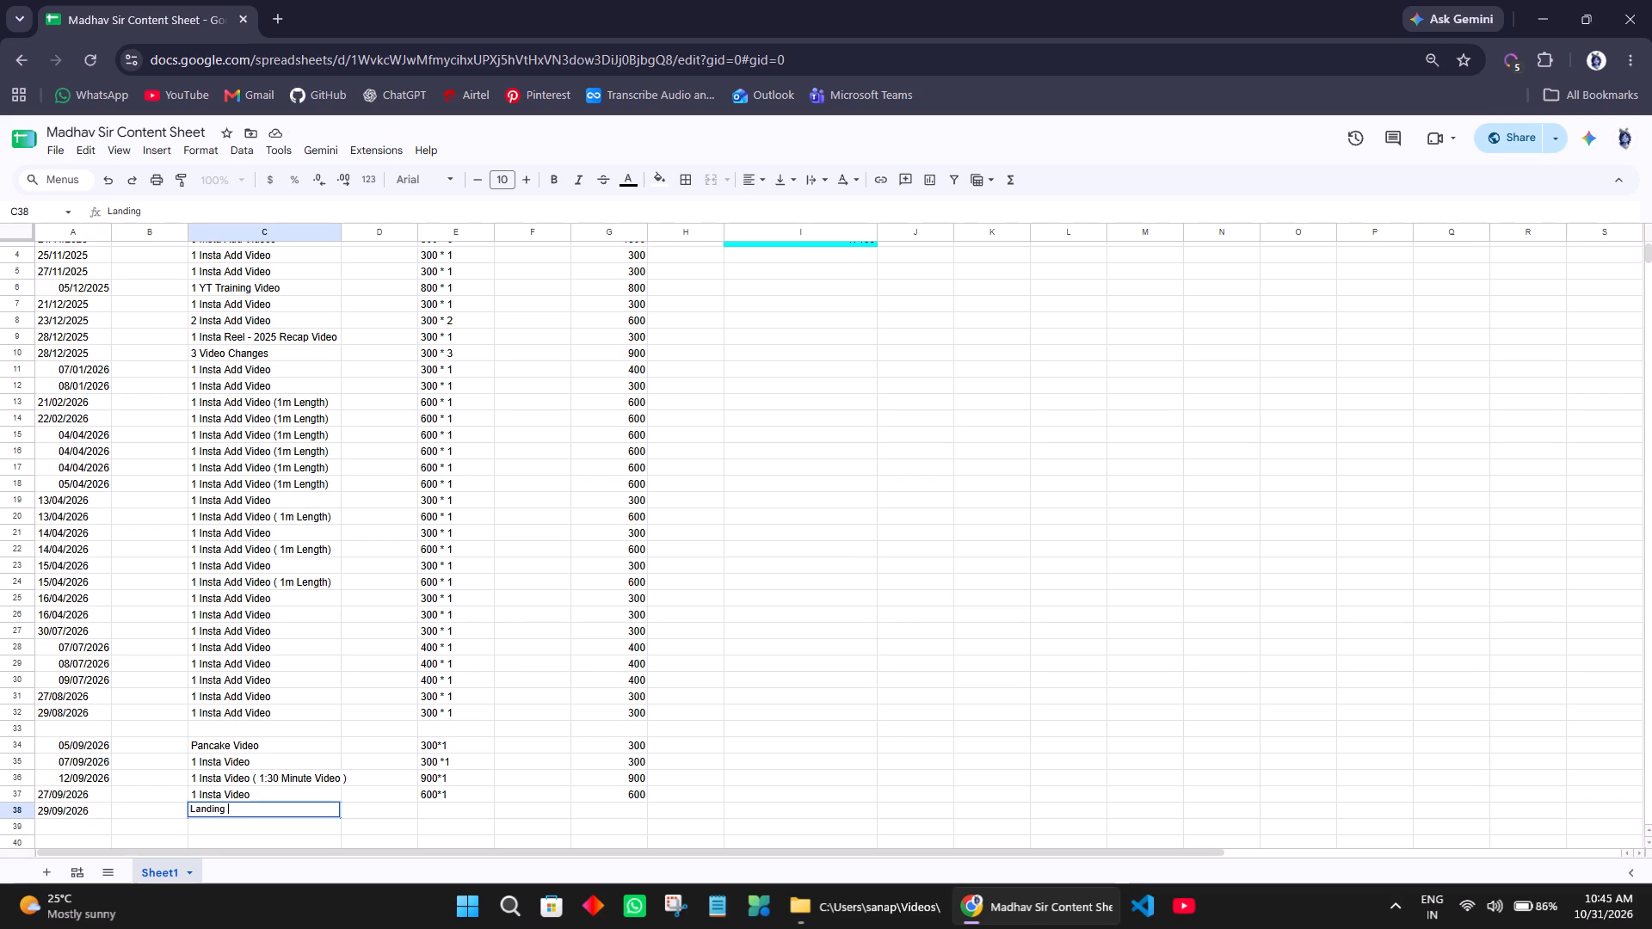
text(Page Video)
key(space)
text(())
key(ctrl+Left)
key(ctrl+space)
key(ctrl+space)
key(ctrl+Left)
key(ctrl+Right)
key(ctrl+Right)
key(ctrl+Right)
key(ctrl+Right)
key(ctrl+Left)
key(ctrl+Right)
key(BackSpace)
key(space)
key(space)
key(shift+parenright)
key(Left)
key(Left)
key(1)
key(shift+colon)
text(45)
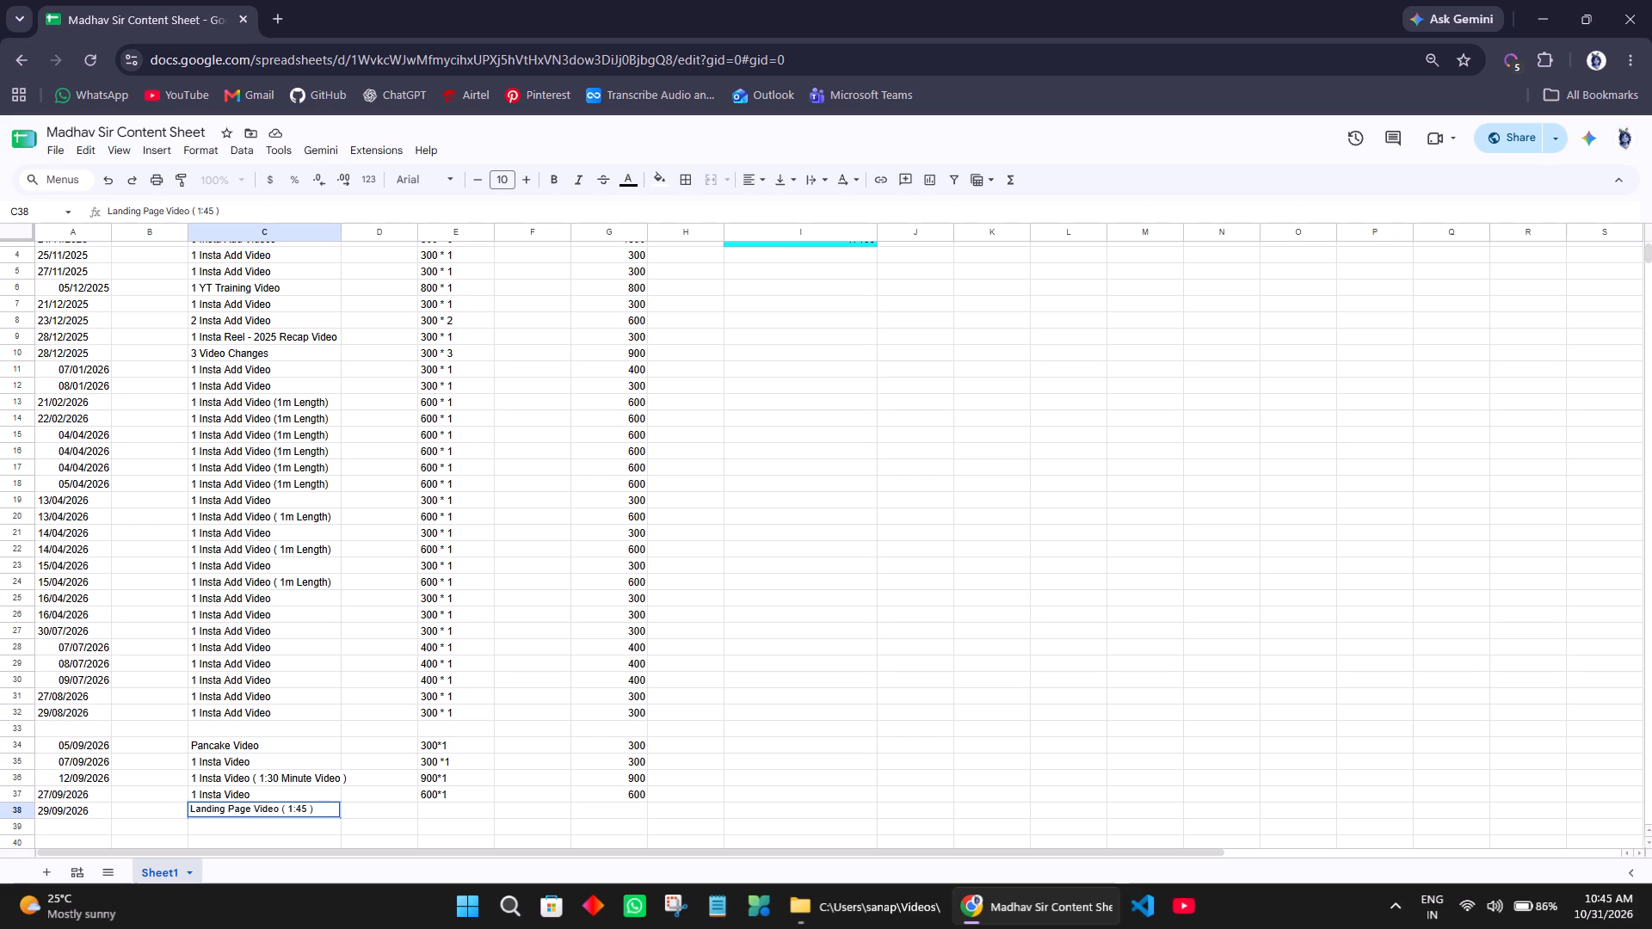
key(space)
text(Minute Video)
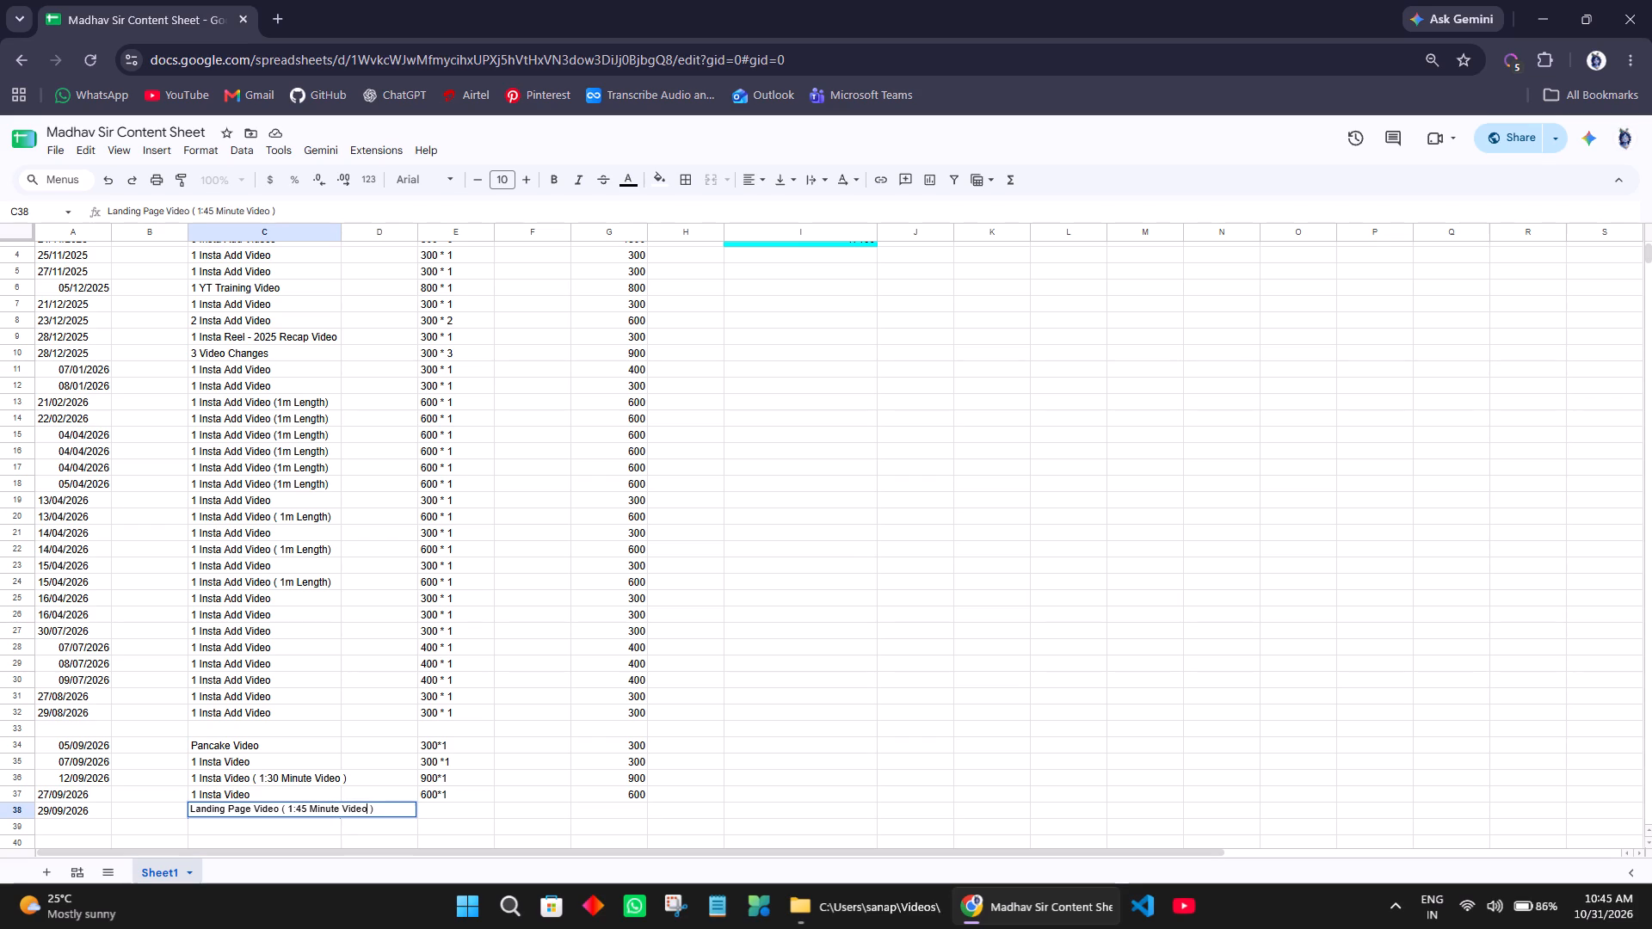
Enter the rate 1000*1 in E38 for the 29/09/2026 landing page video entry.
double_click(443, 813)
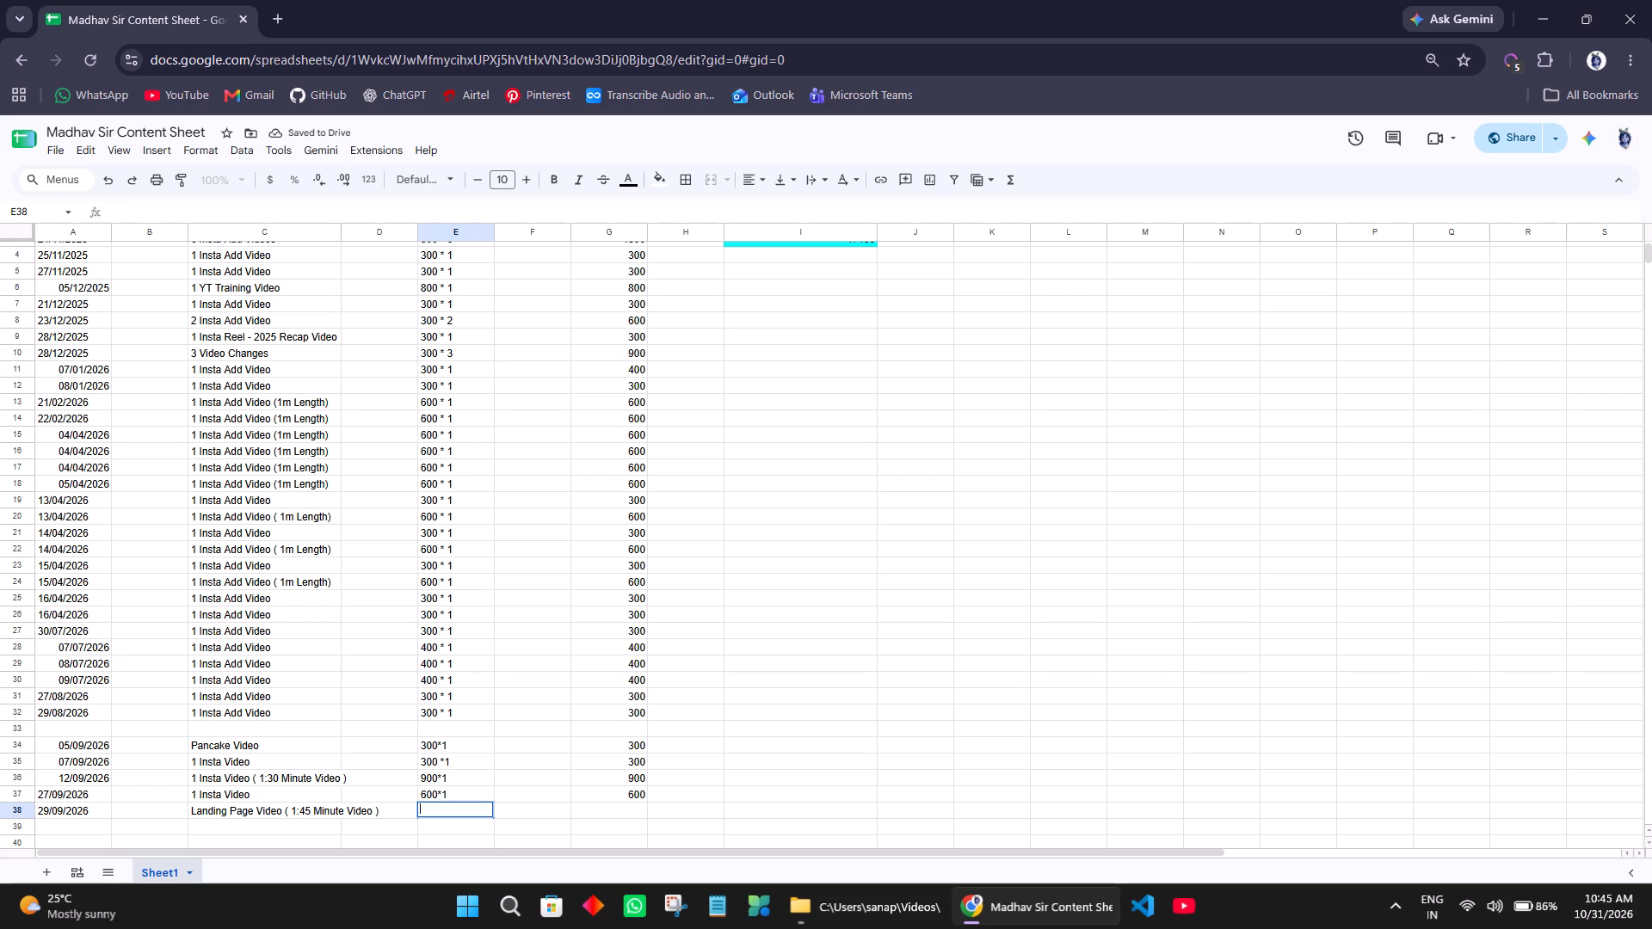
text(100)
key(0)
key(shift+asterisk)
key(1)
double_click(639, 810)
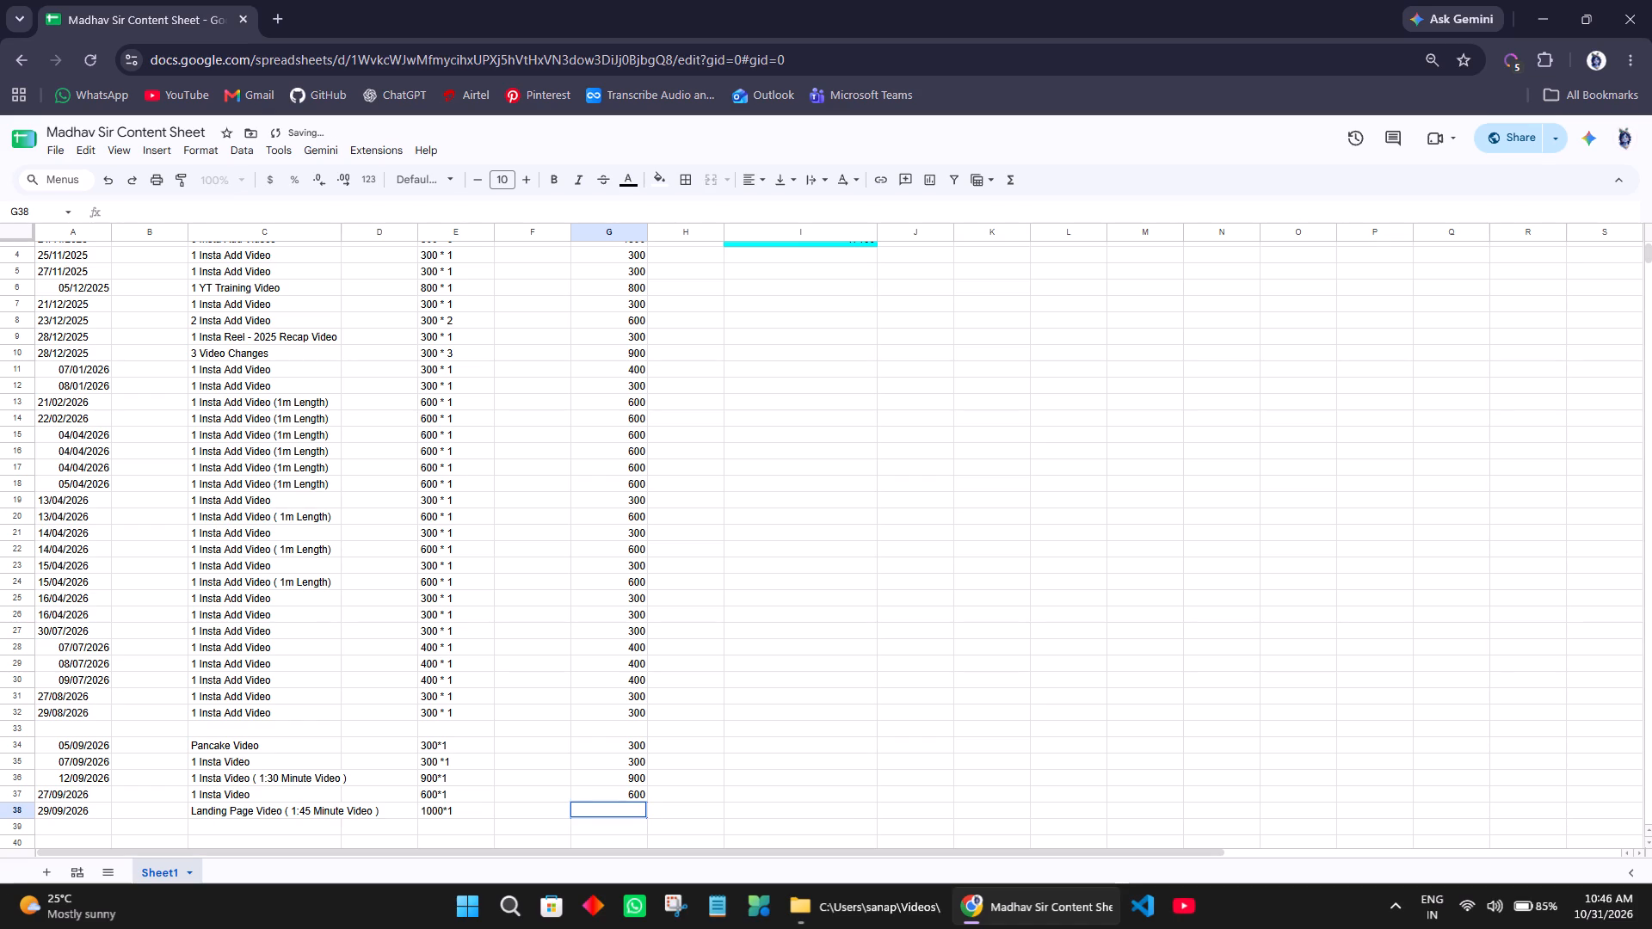
Change the rate in E38 to 900*1 for the 29/09/2026 landing page video.
double_click(439, 809)
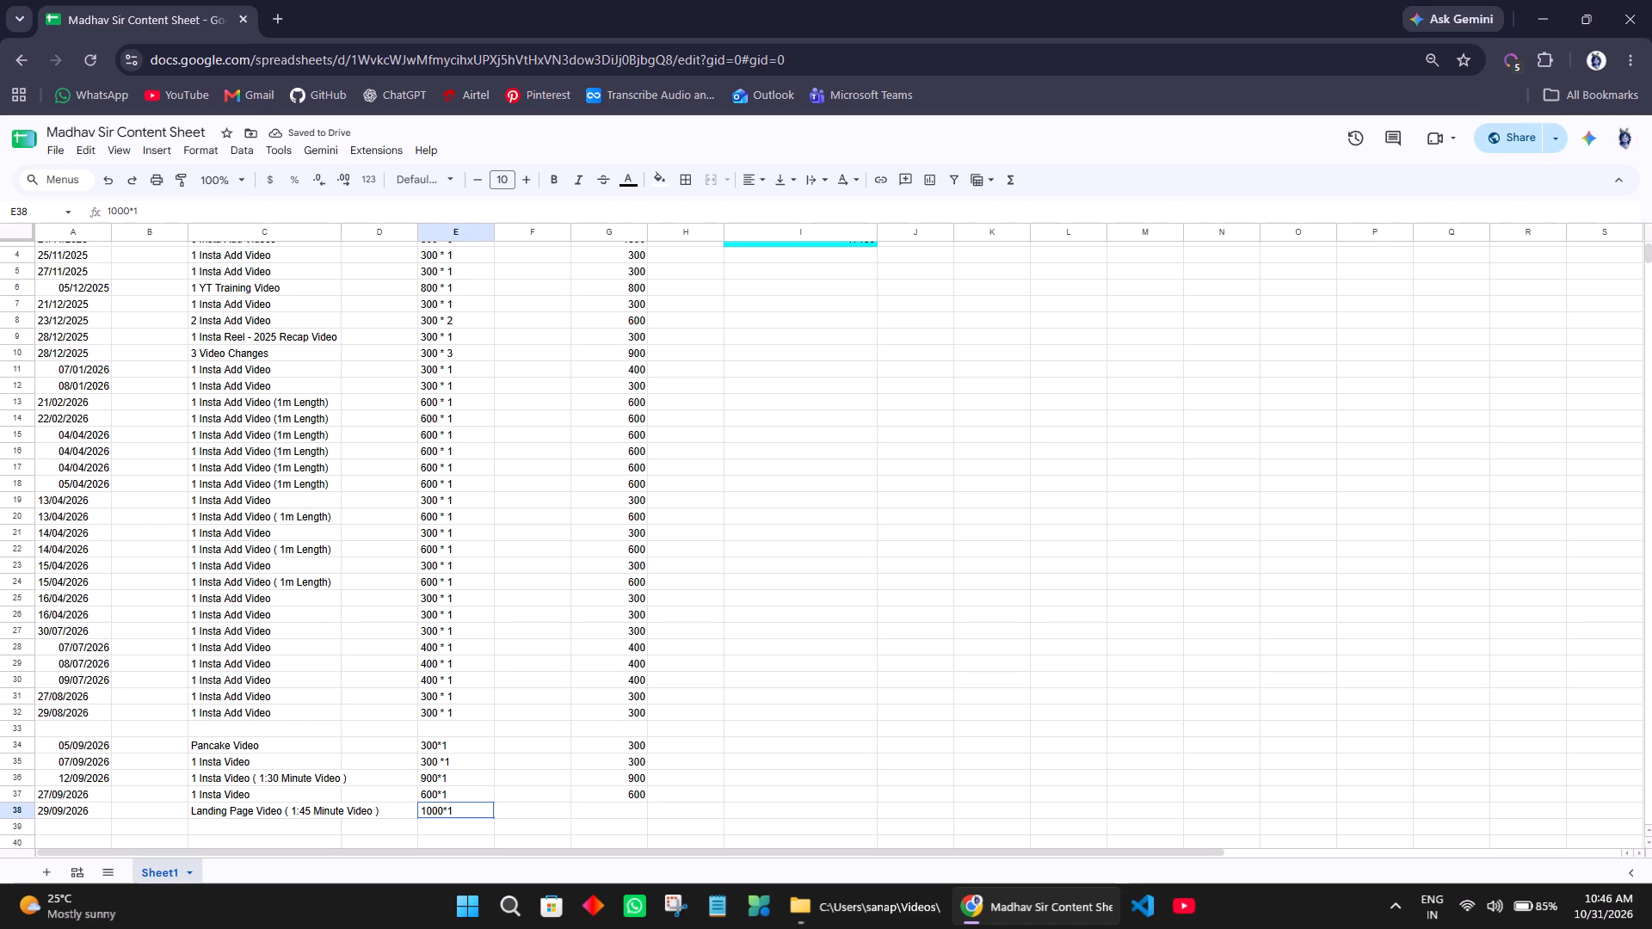
click(439, 809)
click(439, 809)
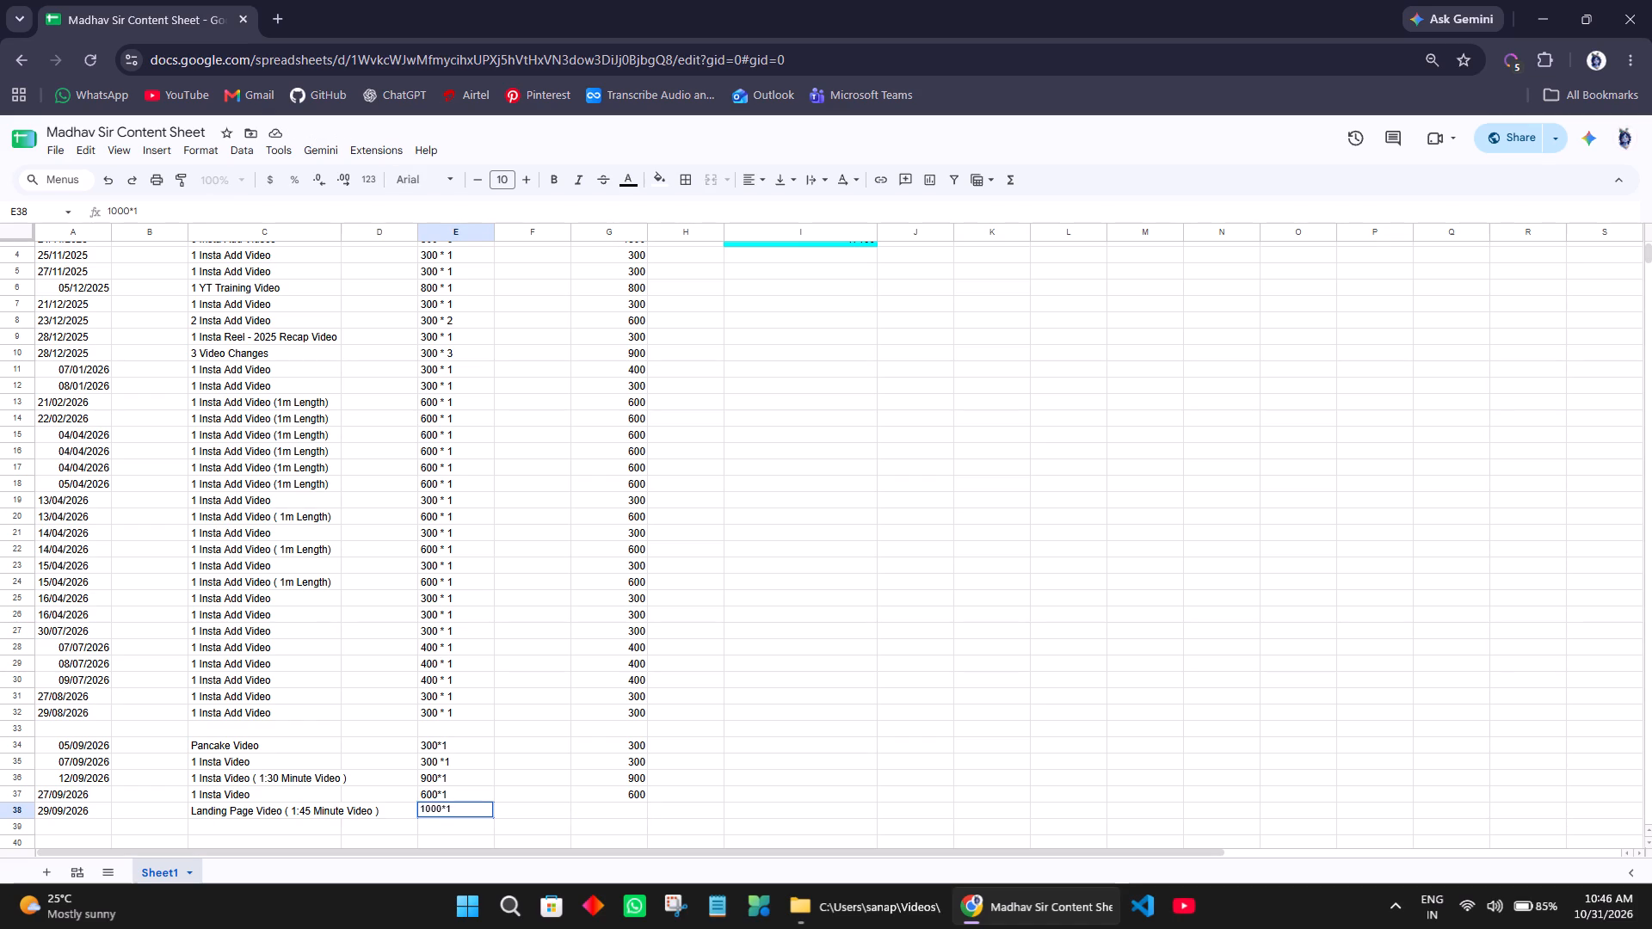
key(ctrl+Right)
key(BackSpace)
key(BackSpace)
key(BackSpace)
key(BackSpace)
text(900)
Extend the description in C37 for the 27/09/2026 entry to "1 Insta Video ( 1 Minute Video )".
double_click(278, 796)
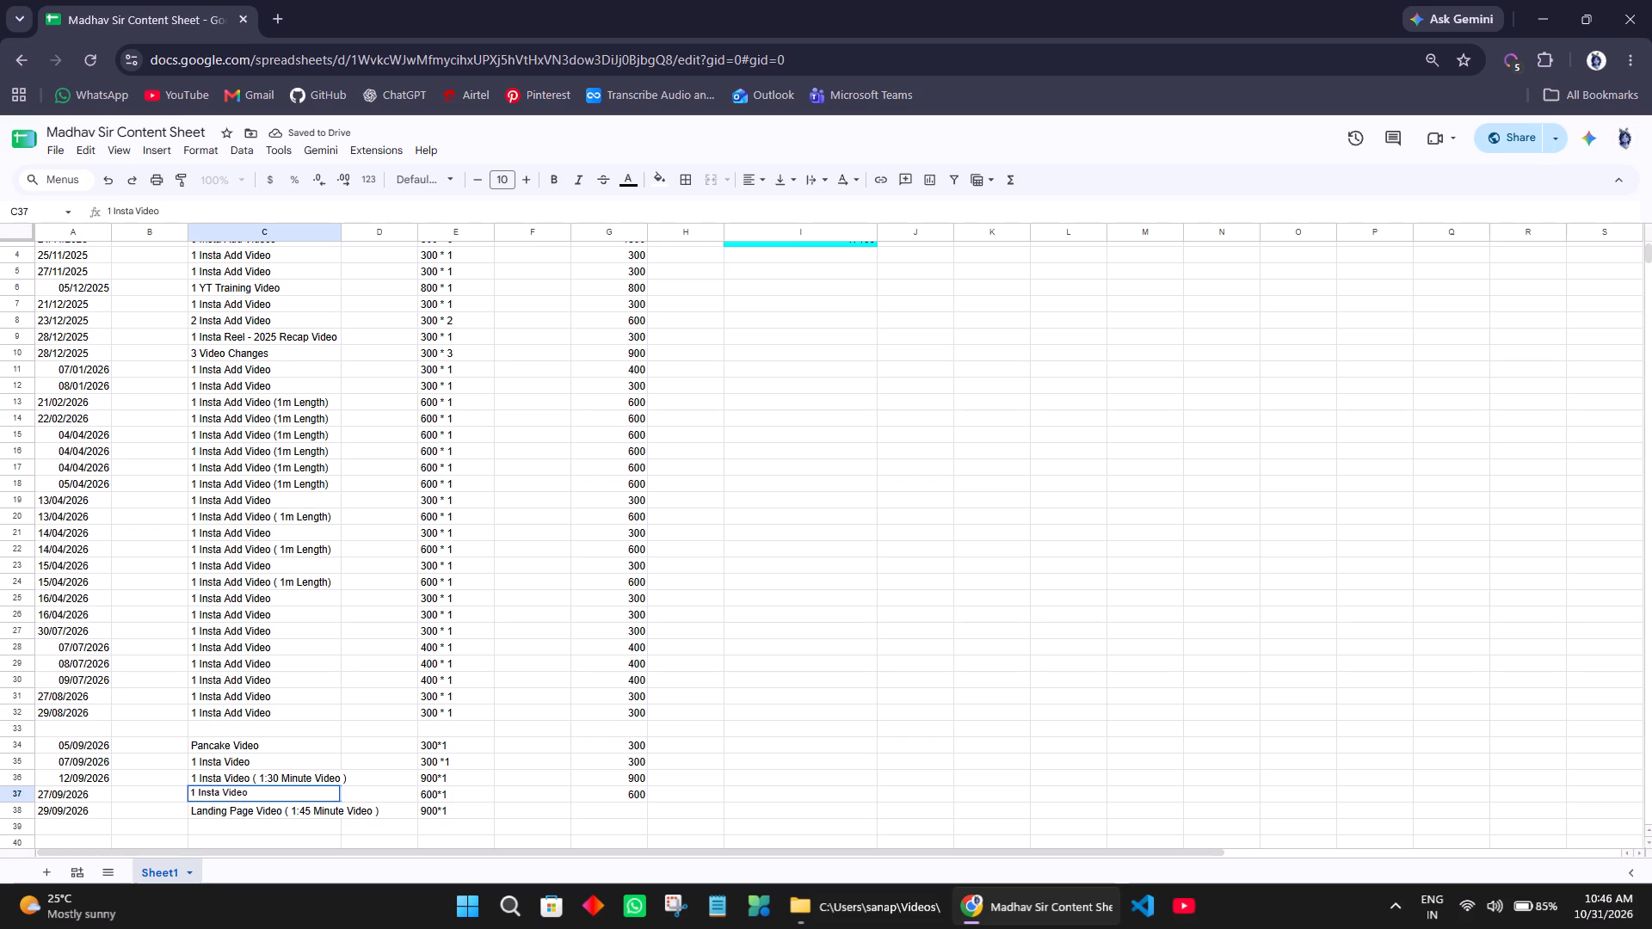
key(shift+parenleft)
key(space)
key(space)
key(shift+parenright)
key(Left)
key(Left)
text(1 Minute)
key(space)
text(Video)
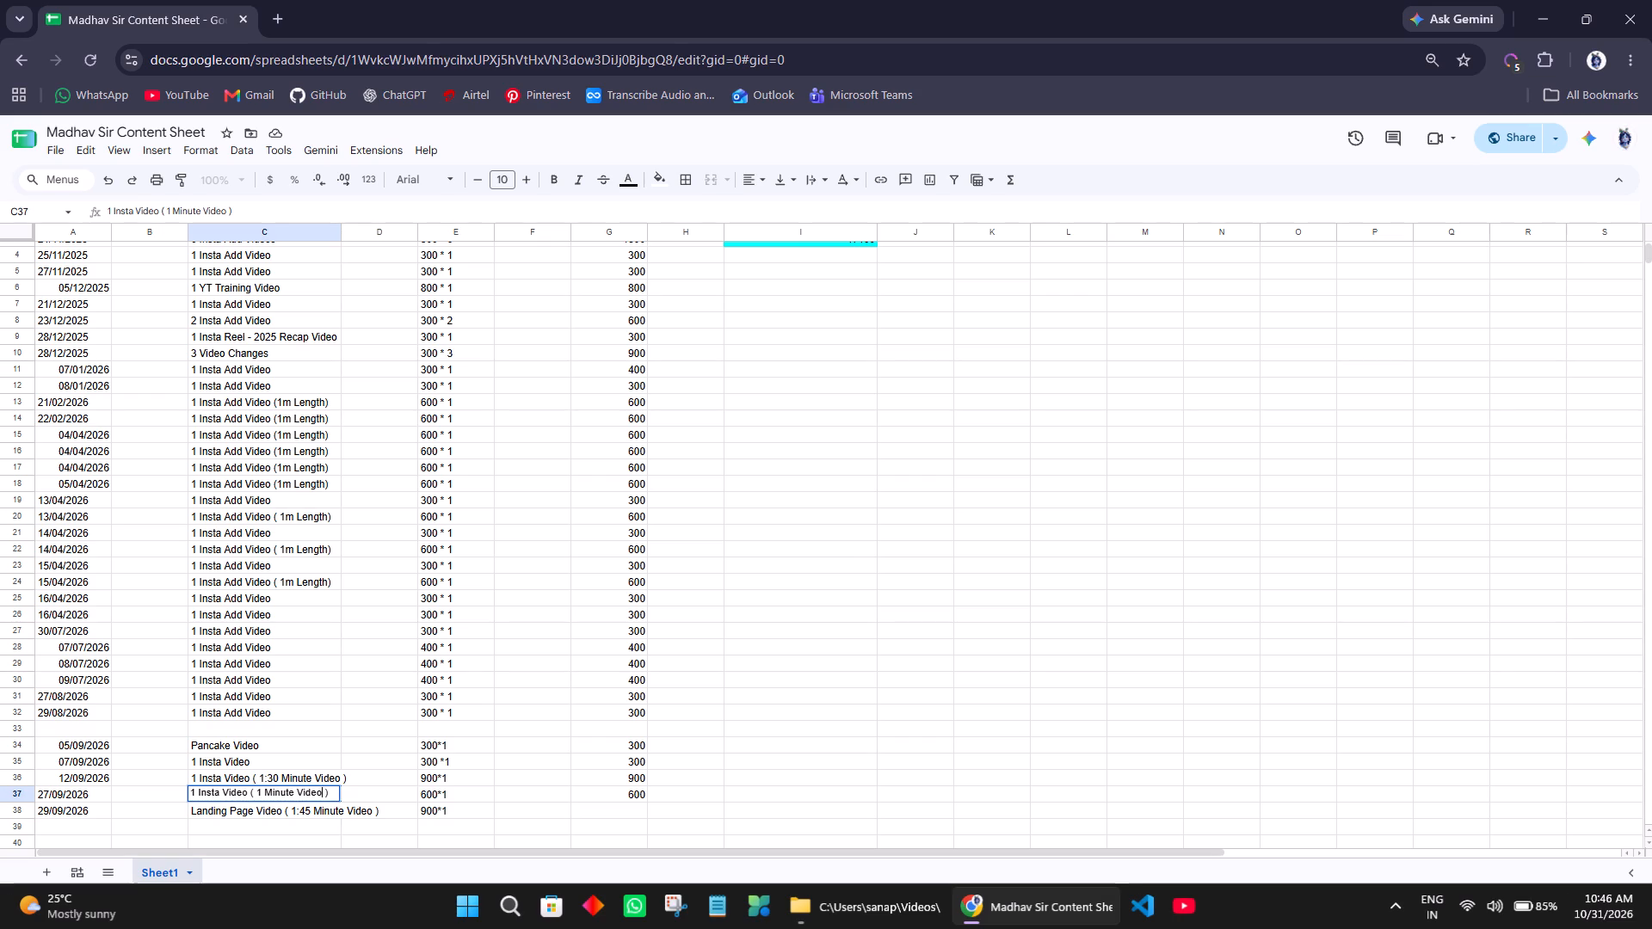
Enter the amount 900 in G38 for the 29/09/2026 entry and save the sheet.
double_click(625, 806)
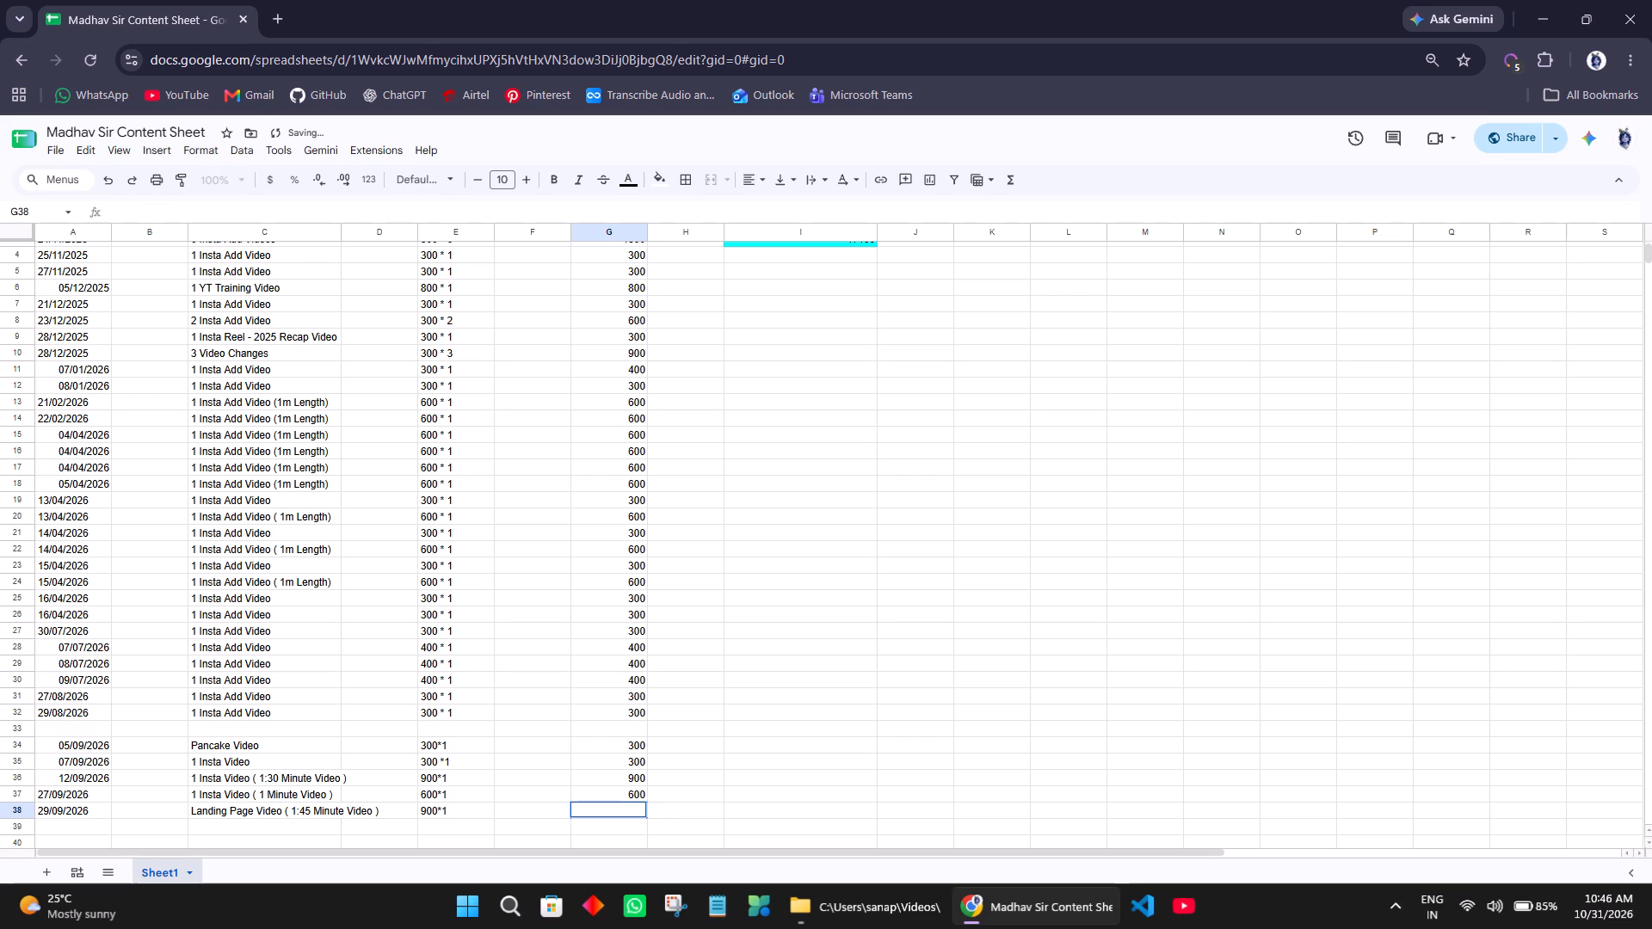
text(900)
key(ctrl+s)
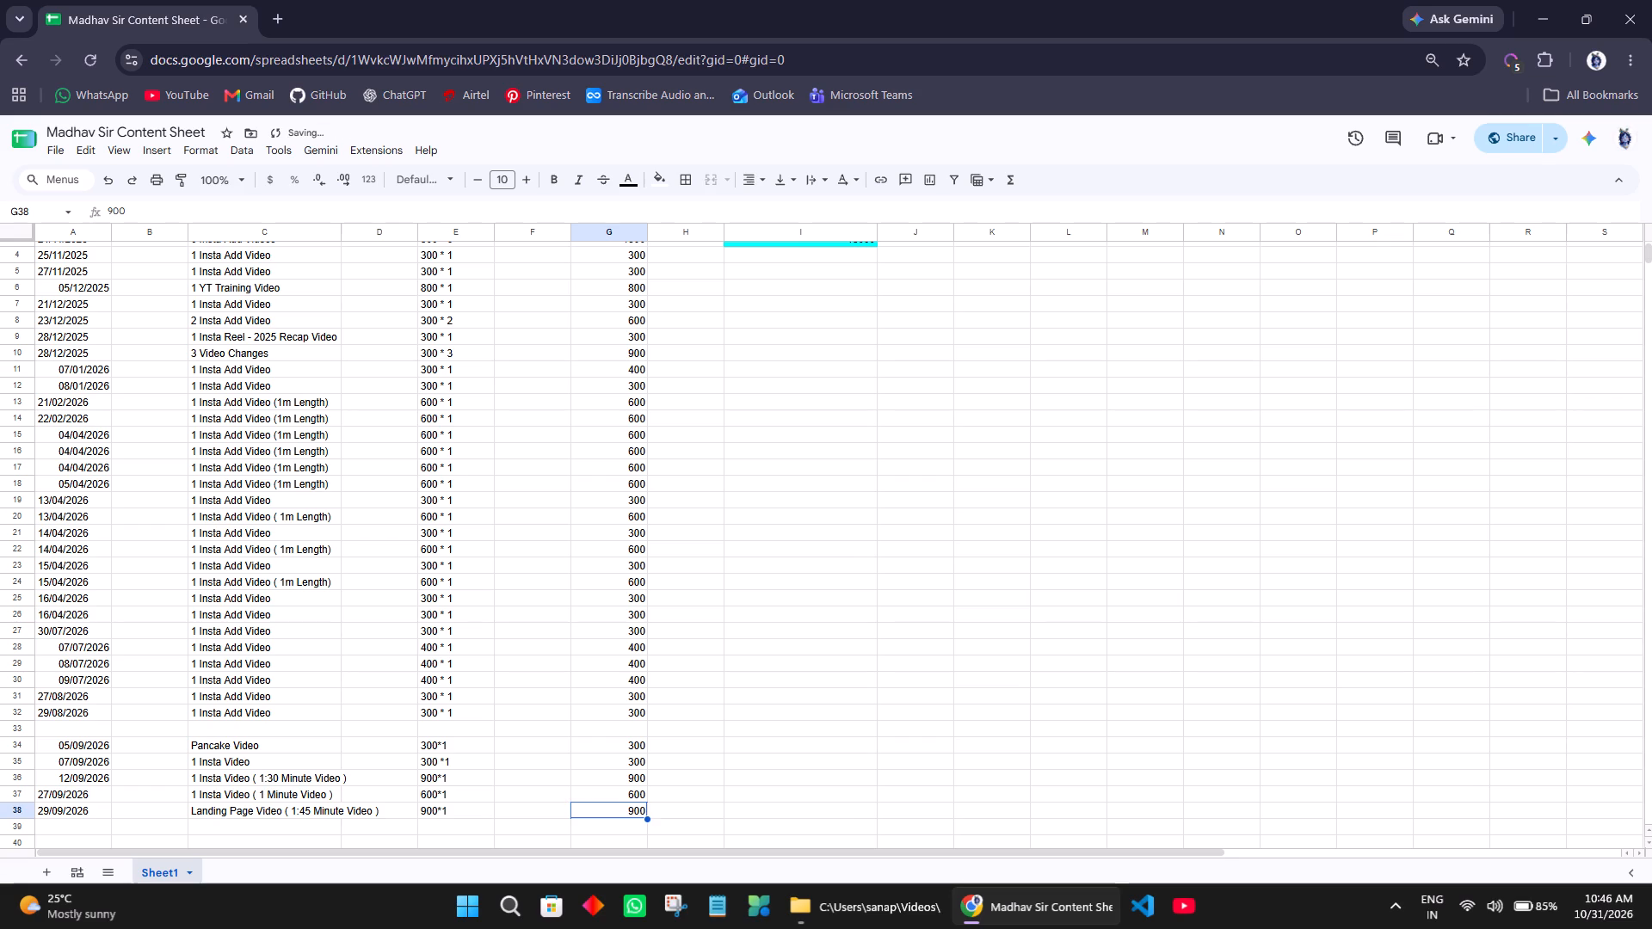
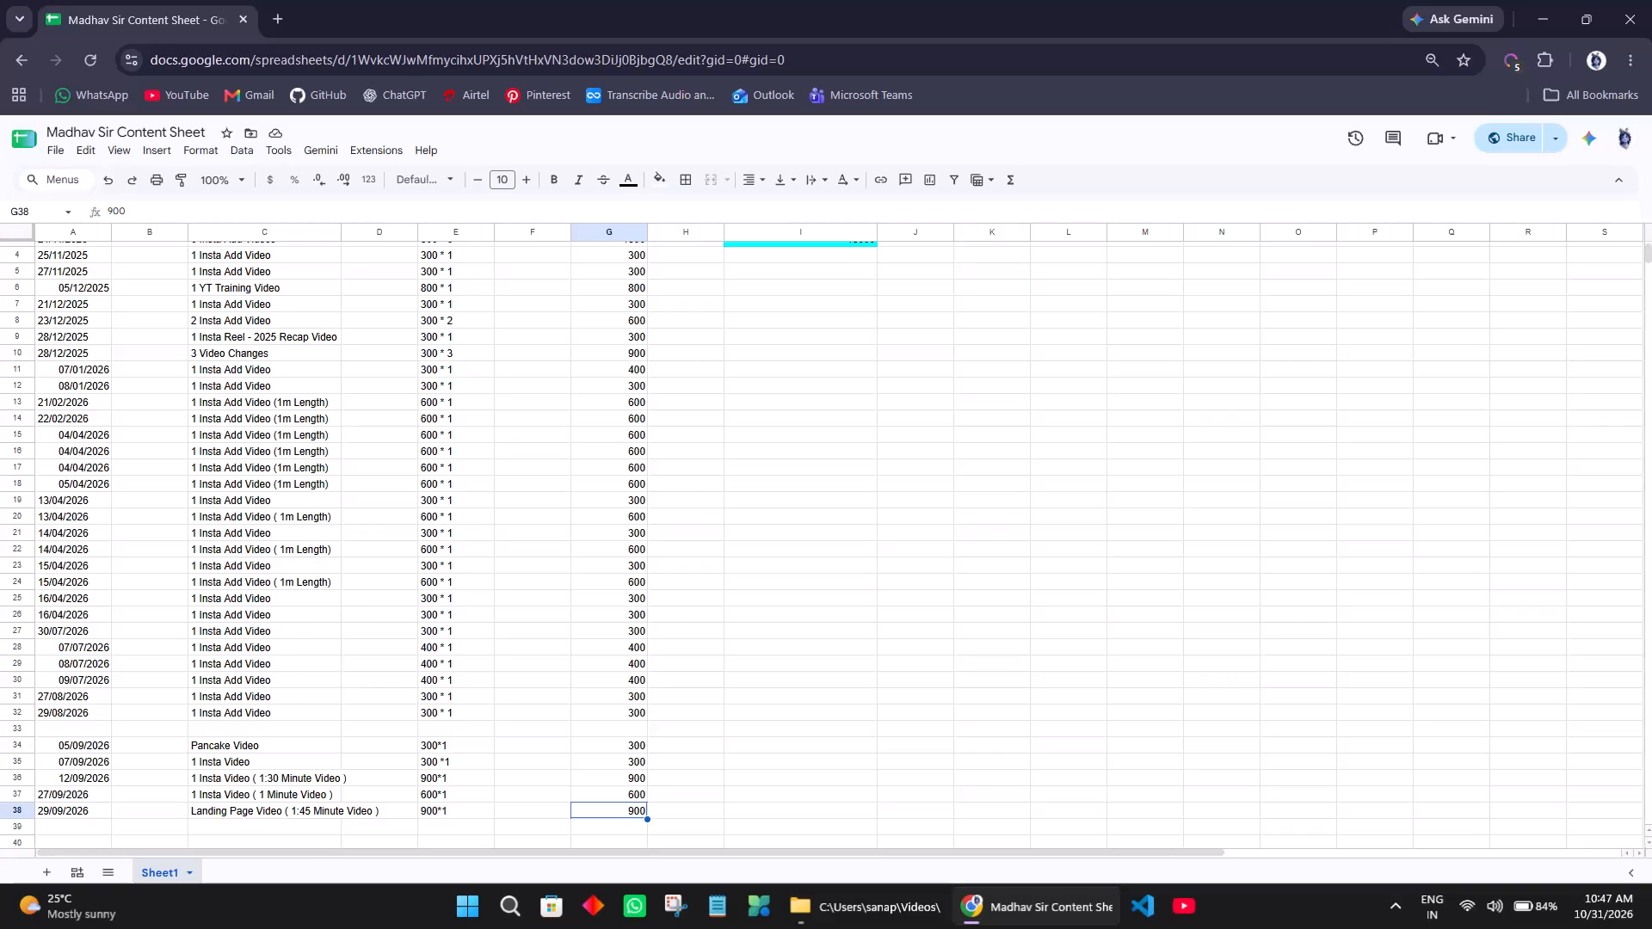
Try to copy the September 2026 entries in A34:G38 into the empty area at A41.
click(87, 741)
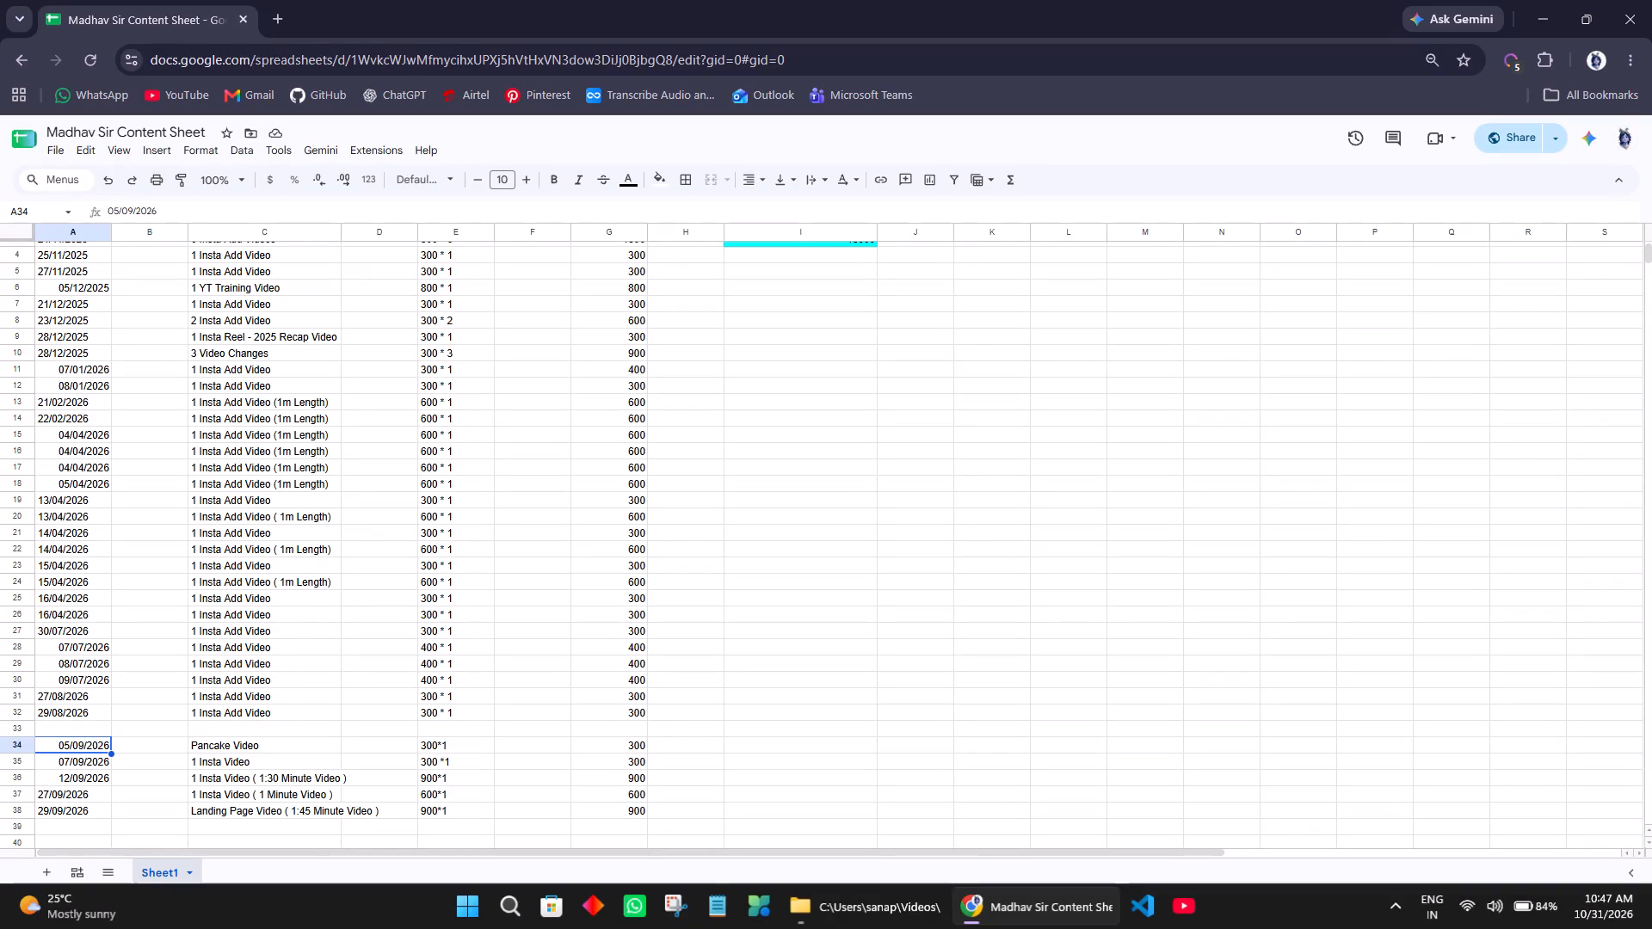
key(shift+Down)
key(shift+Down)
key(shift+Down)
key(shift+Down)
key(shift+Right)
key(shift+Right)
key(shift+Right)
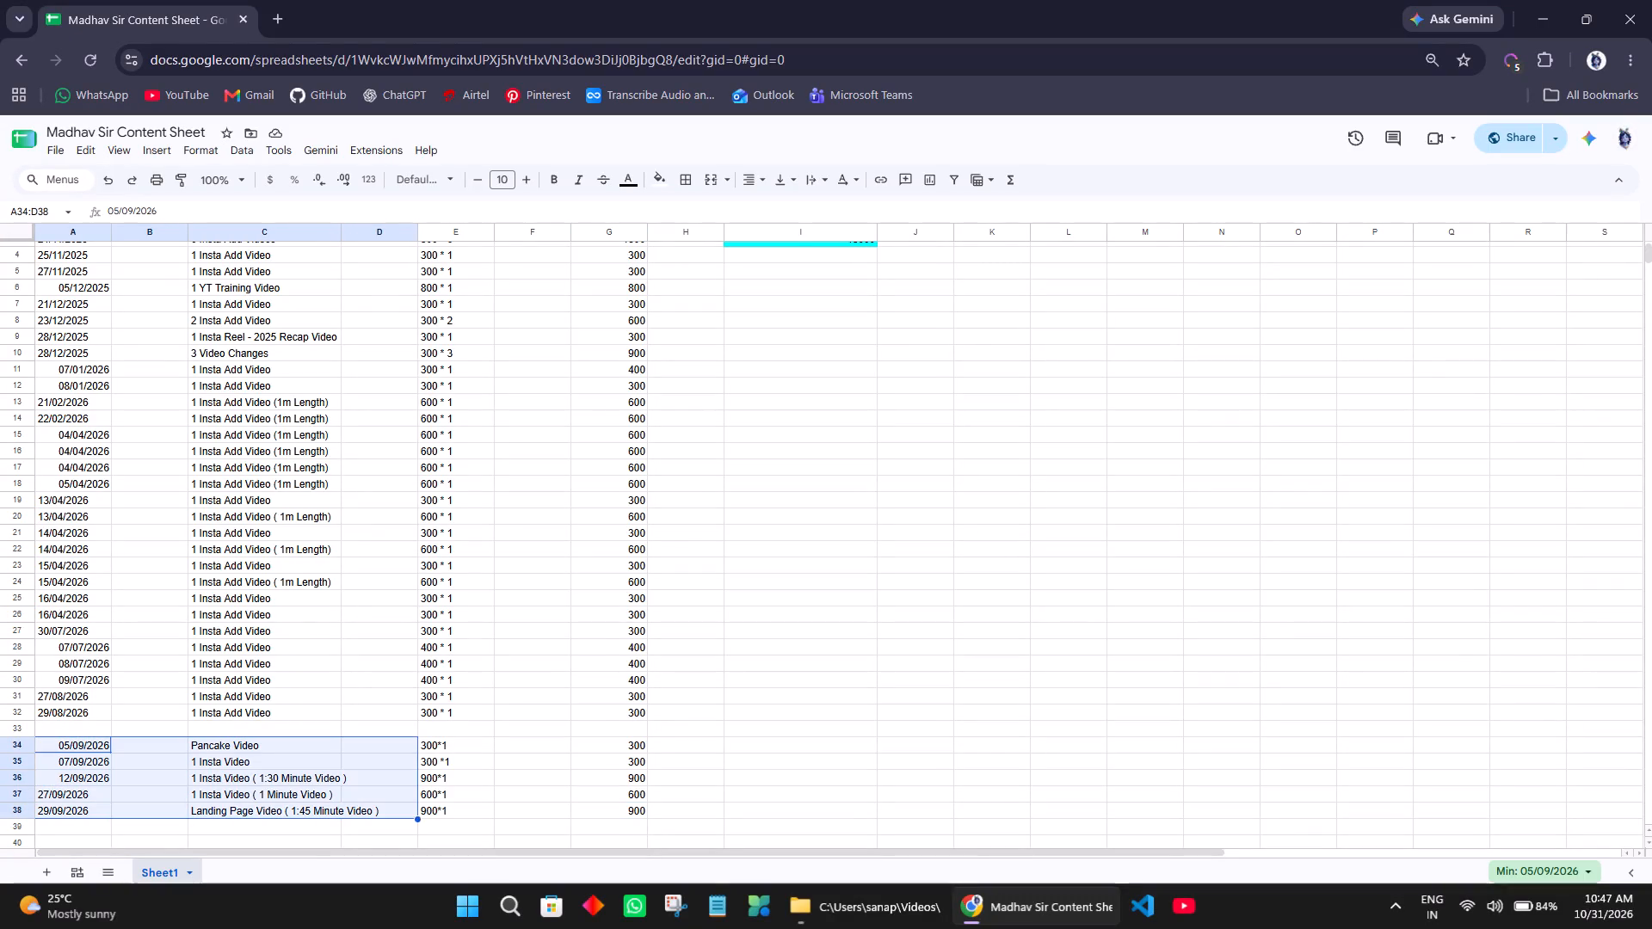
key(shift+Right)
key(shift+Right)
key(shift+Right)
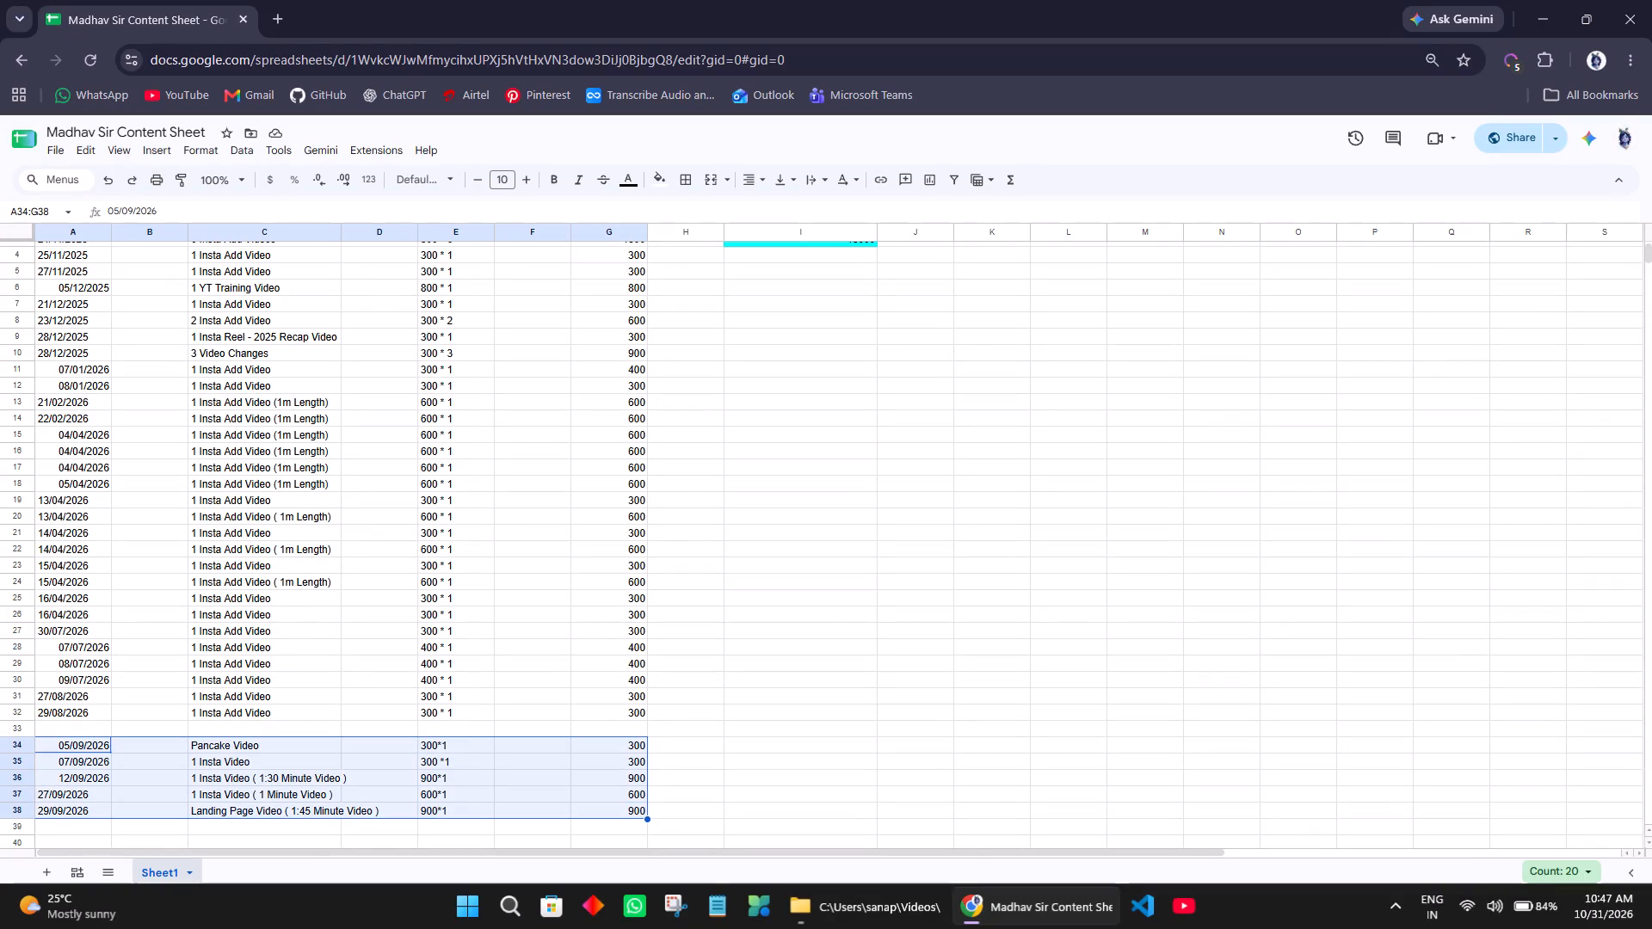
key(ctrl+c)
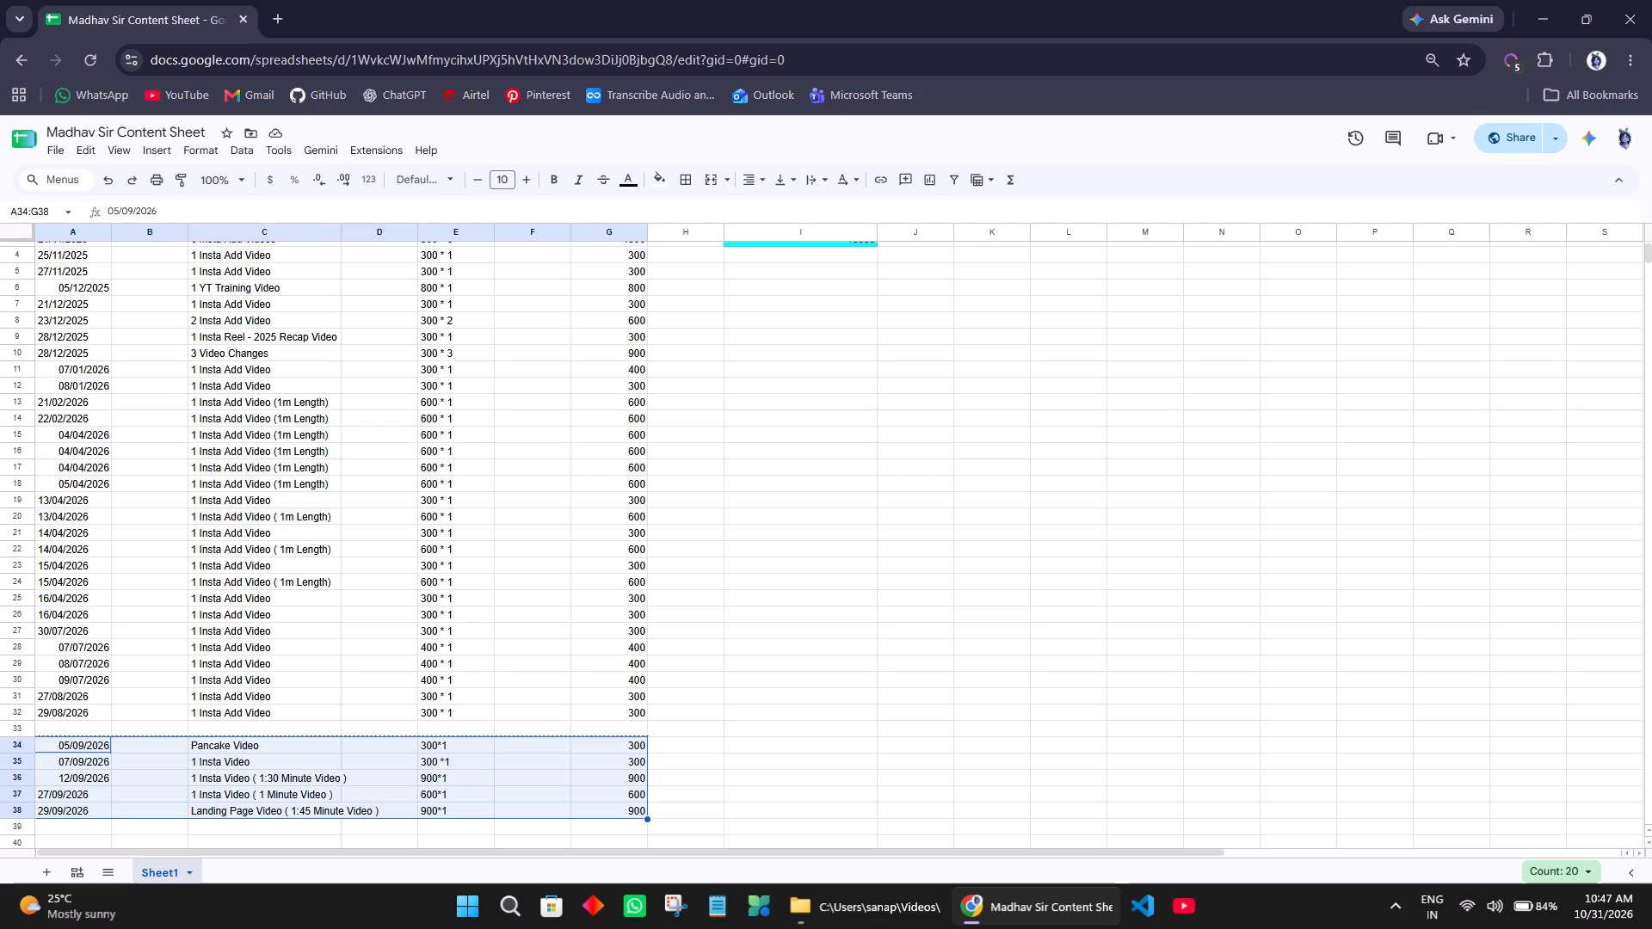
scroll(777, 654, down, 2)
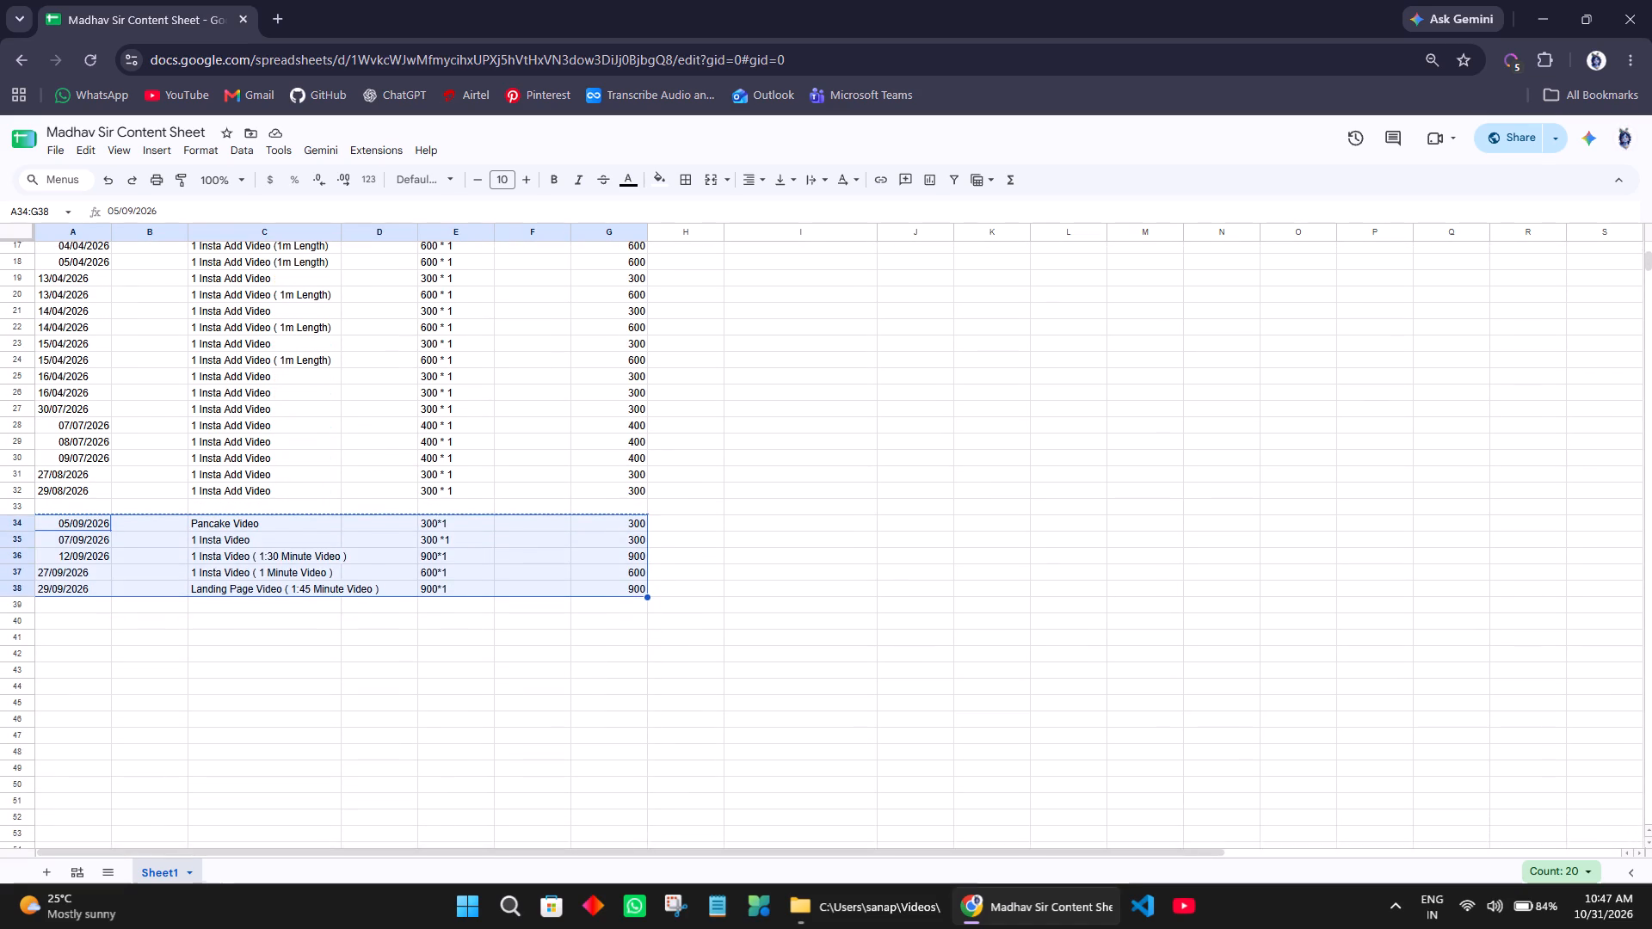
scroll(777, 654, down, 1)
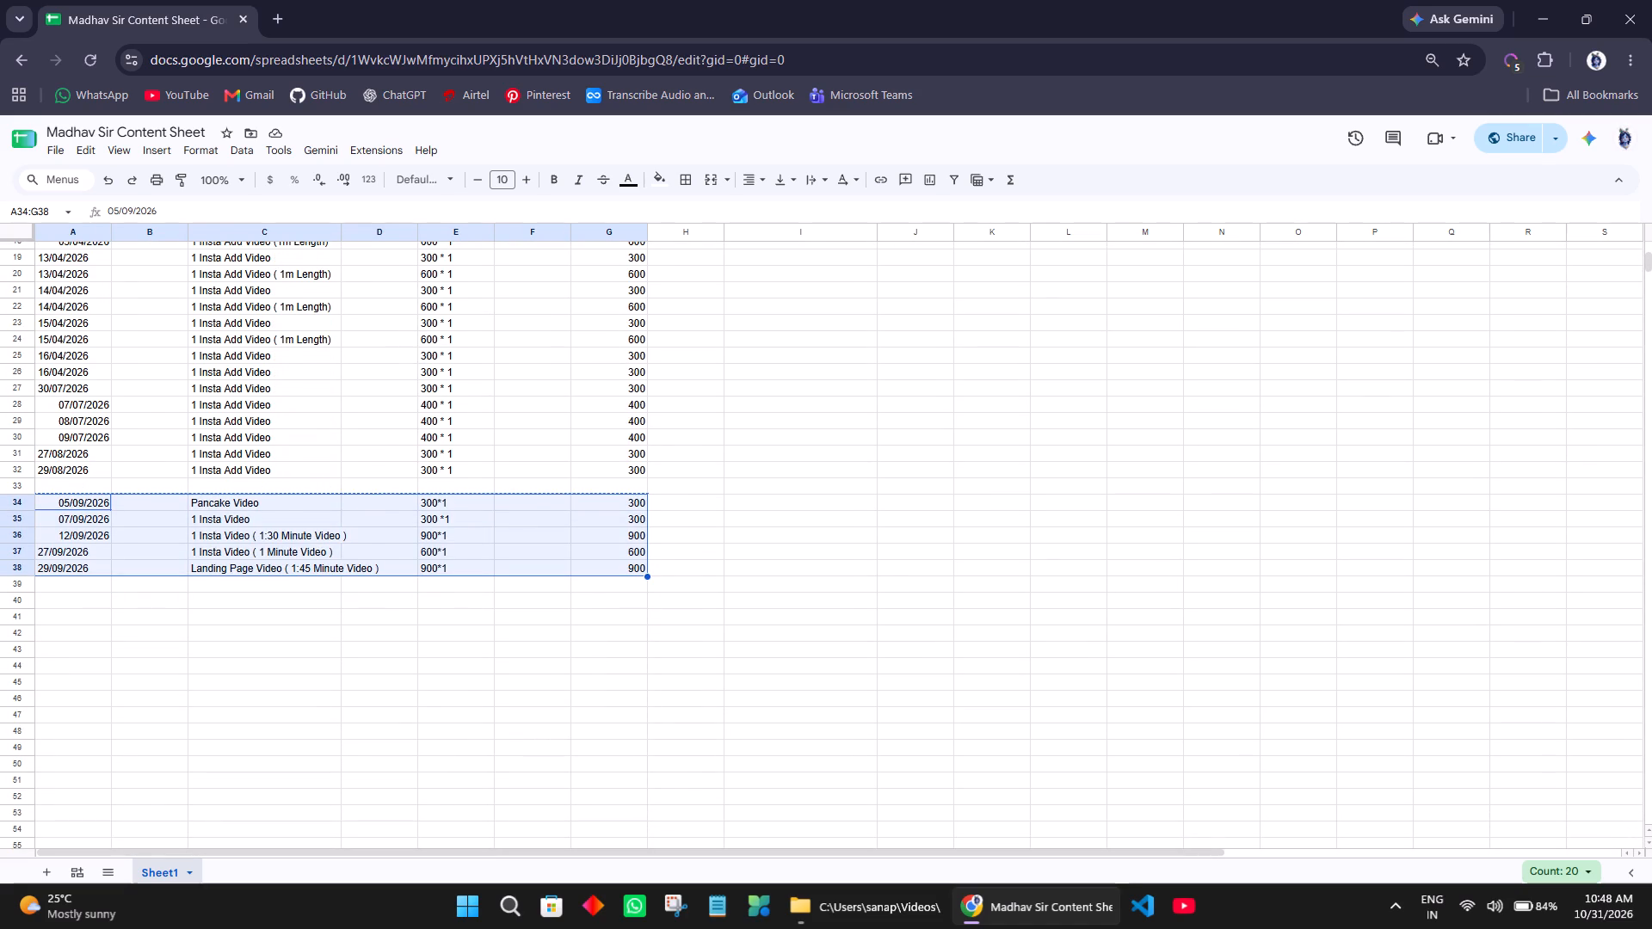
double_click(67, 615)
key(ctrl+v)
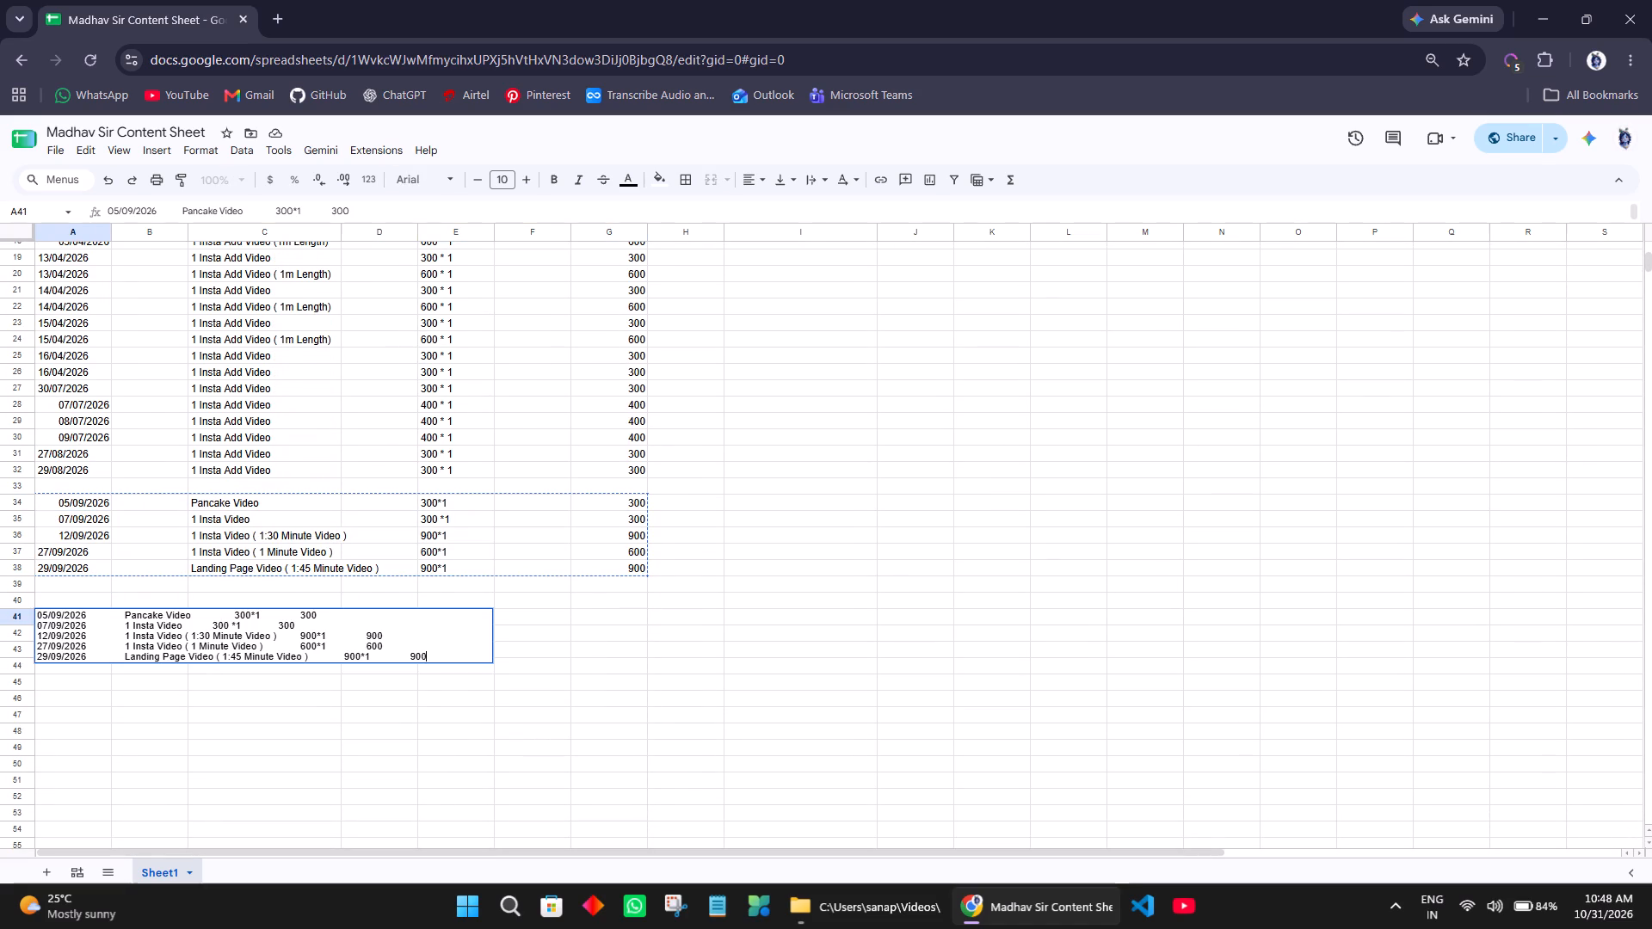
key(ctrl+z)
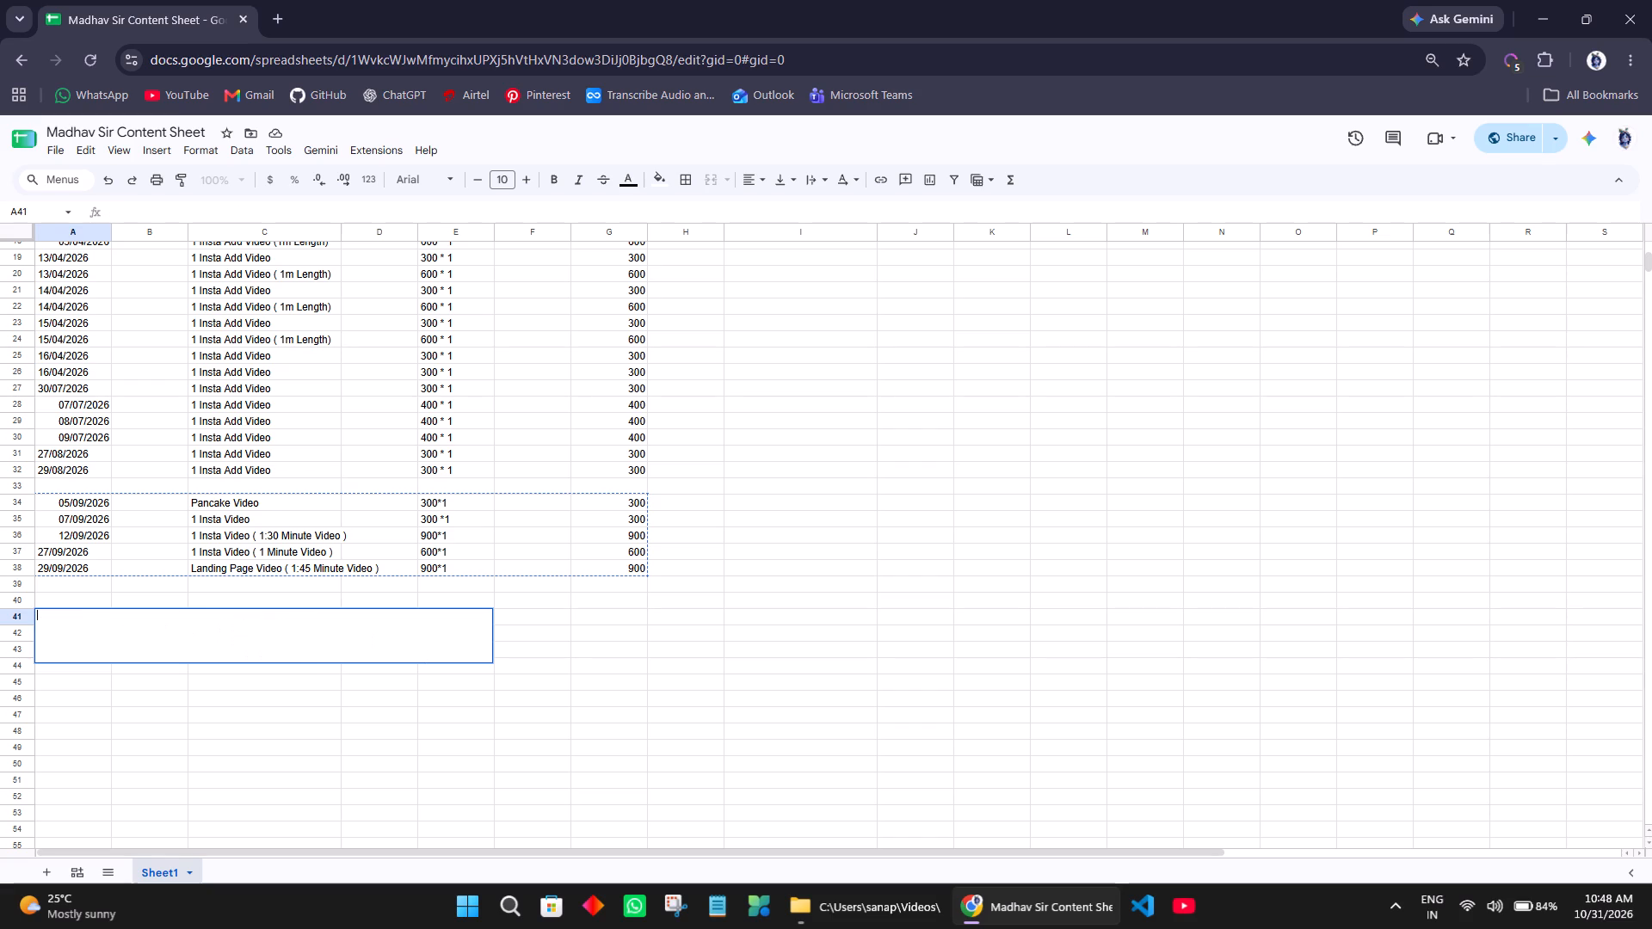
Fill the blank separator row A33:G33 above the September 2026 entries with yellow.
click(87, 481)
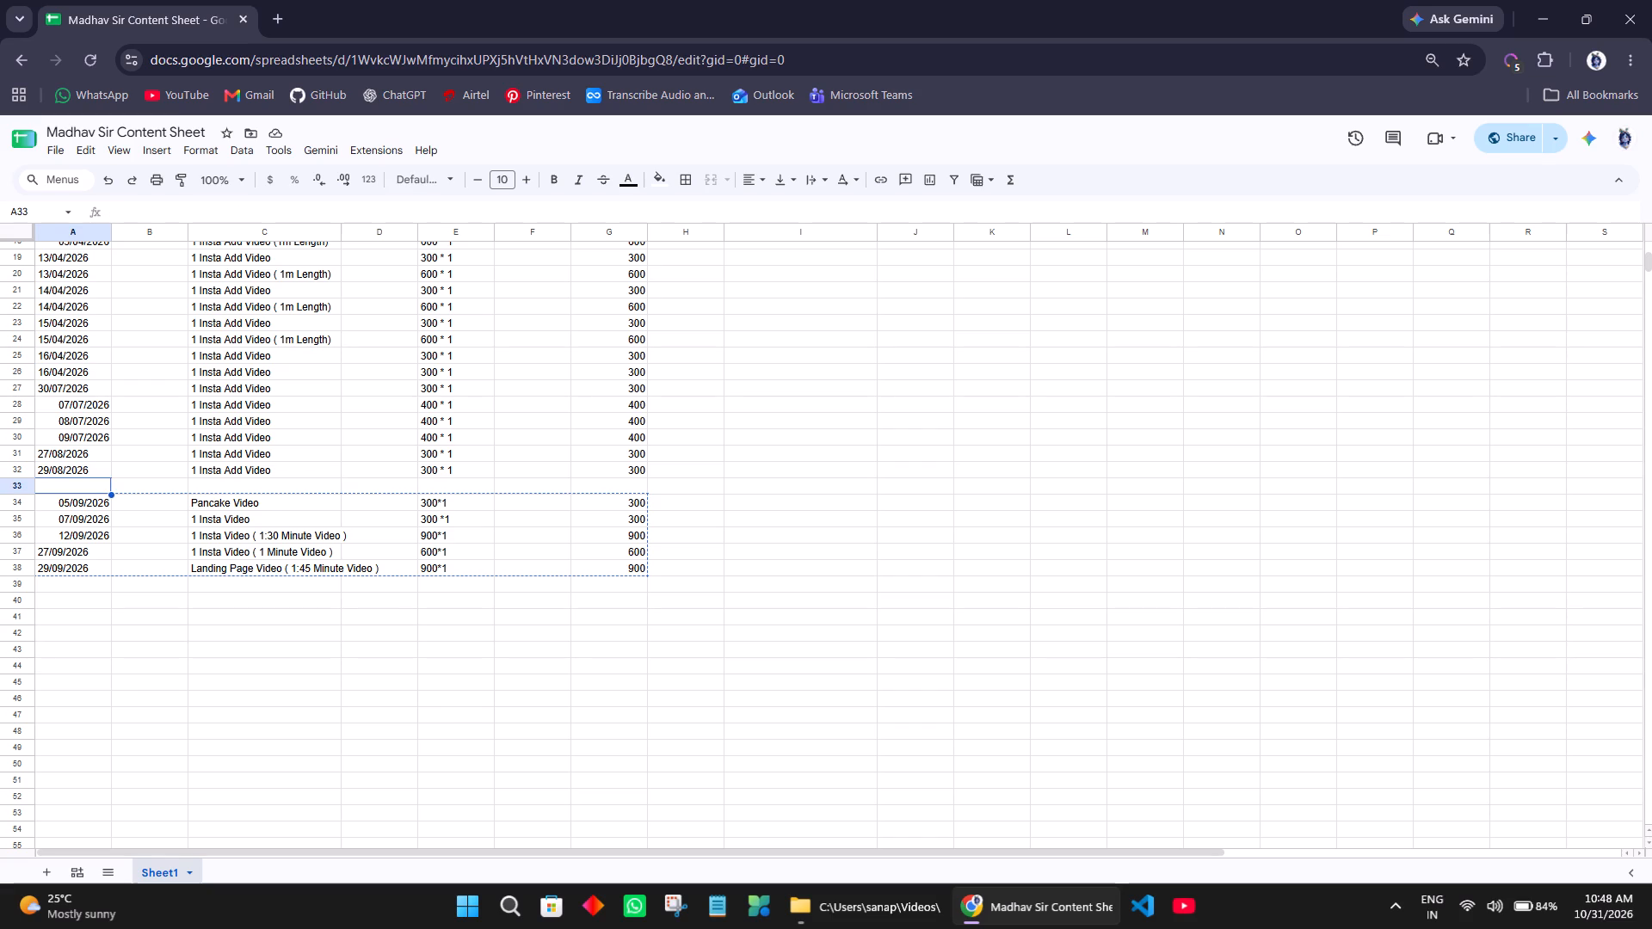
key(shift+Right)
key(shift+Right)
key(shift+Right)
key(shift+Right)
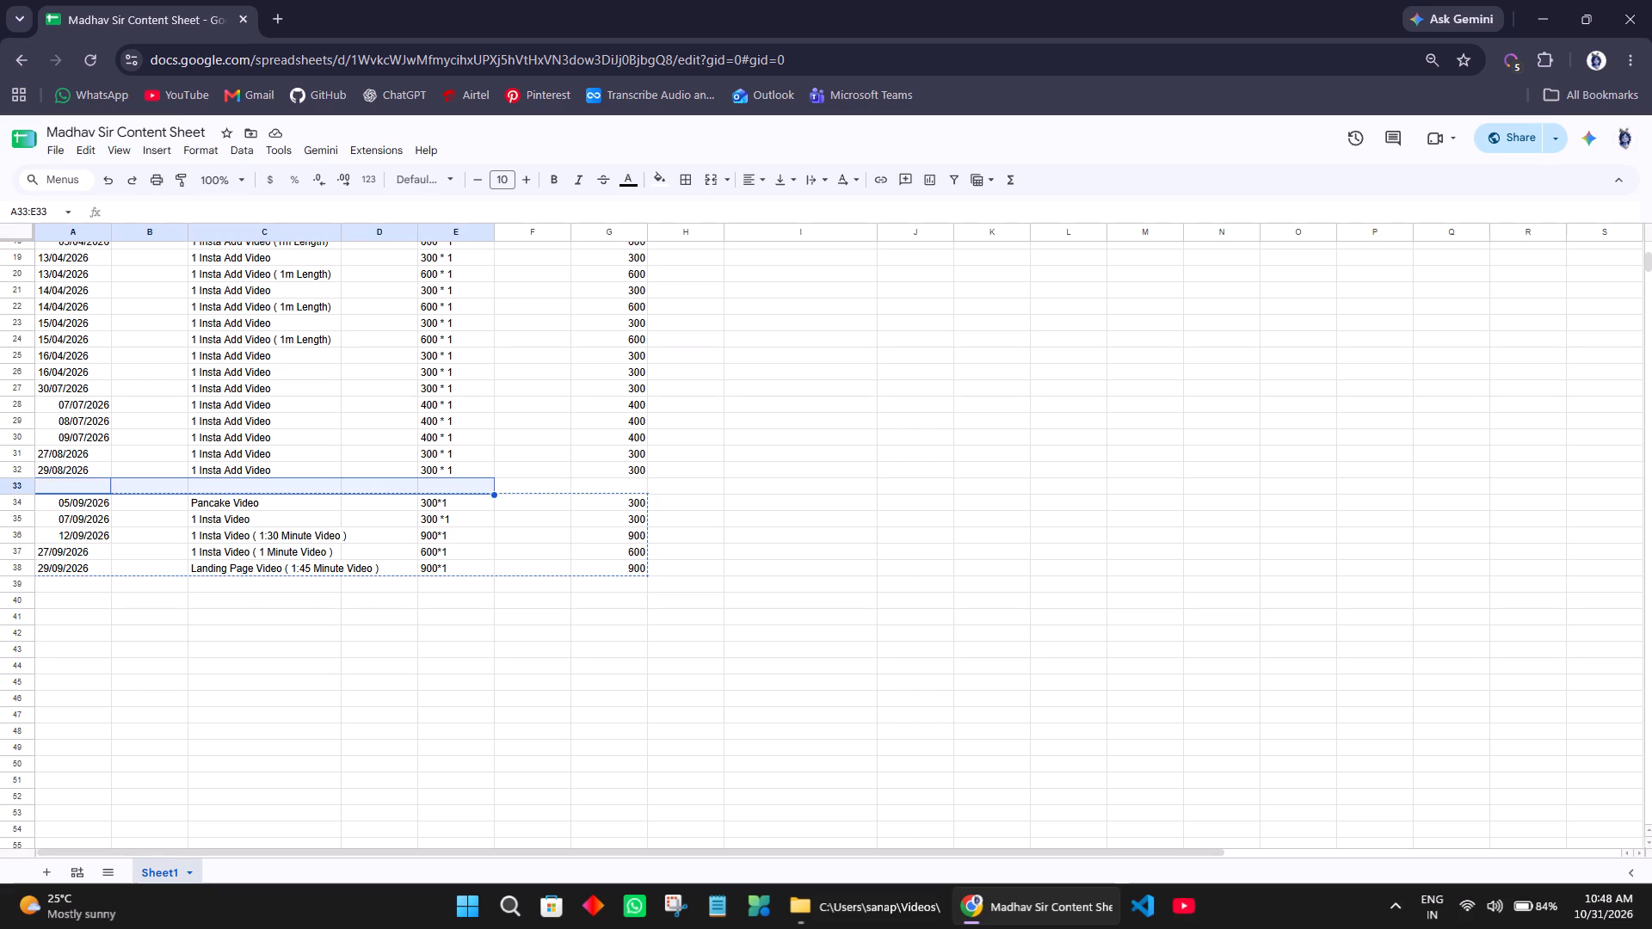
key(shift+Right)
key(shift+Right)
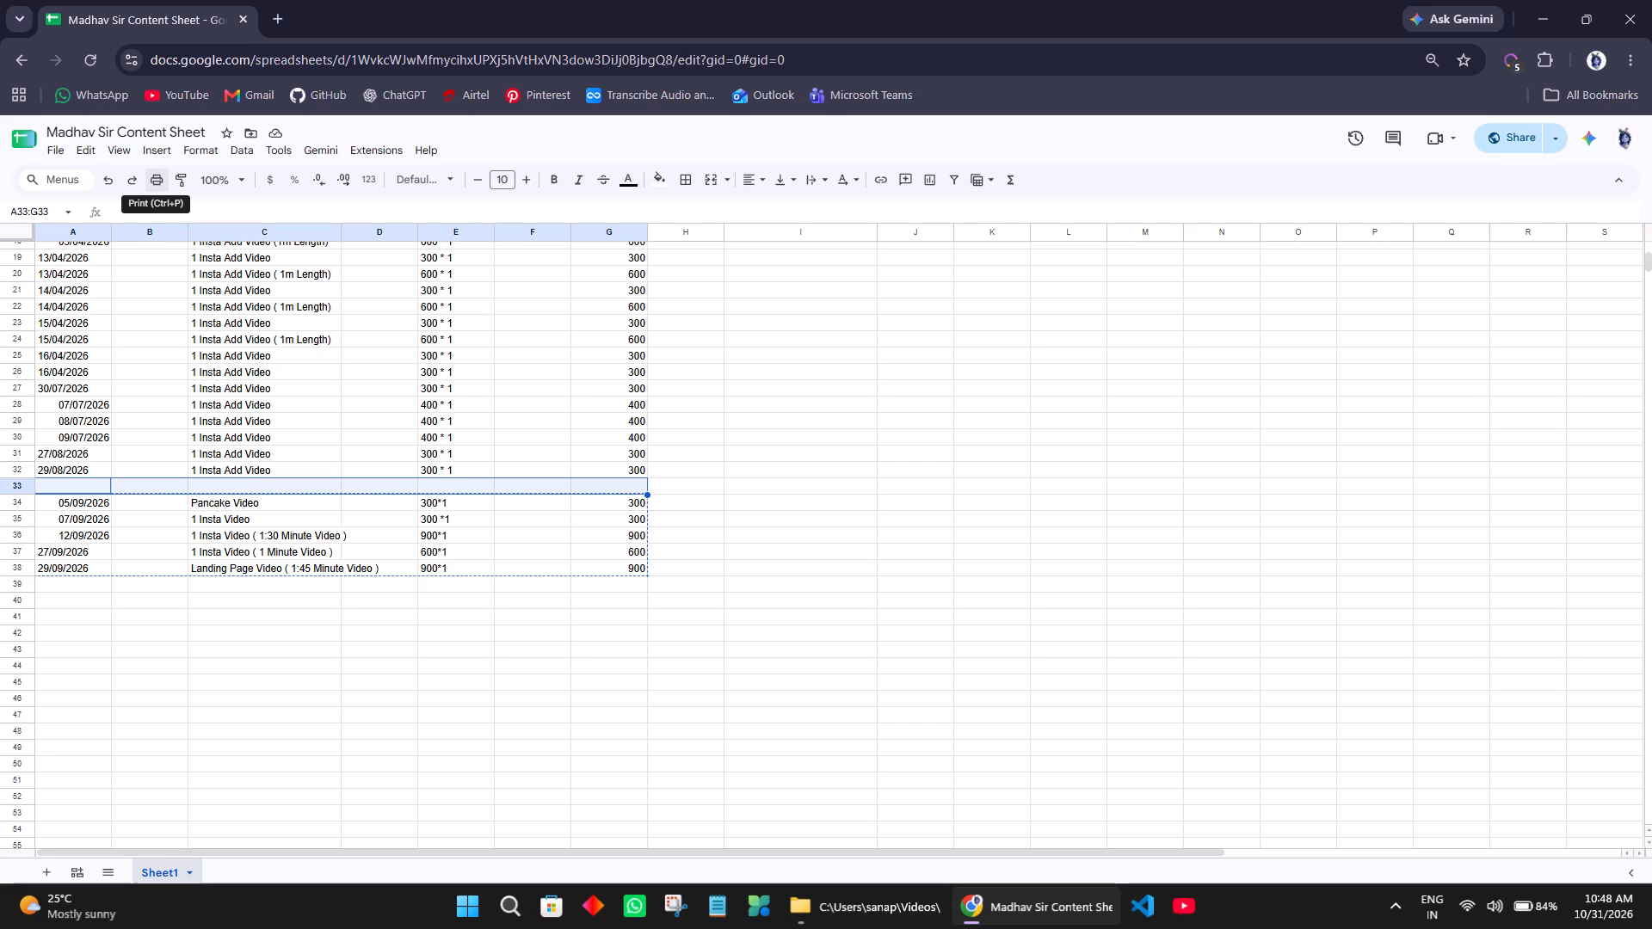
click(660, 172)
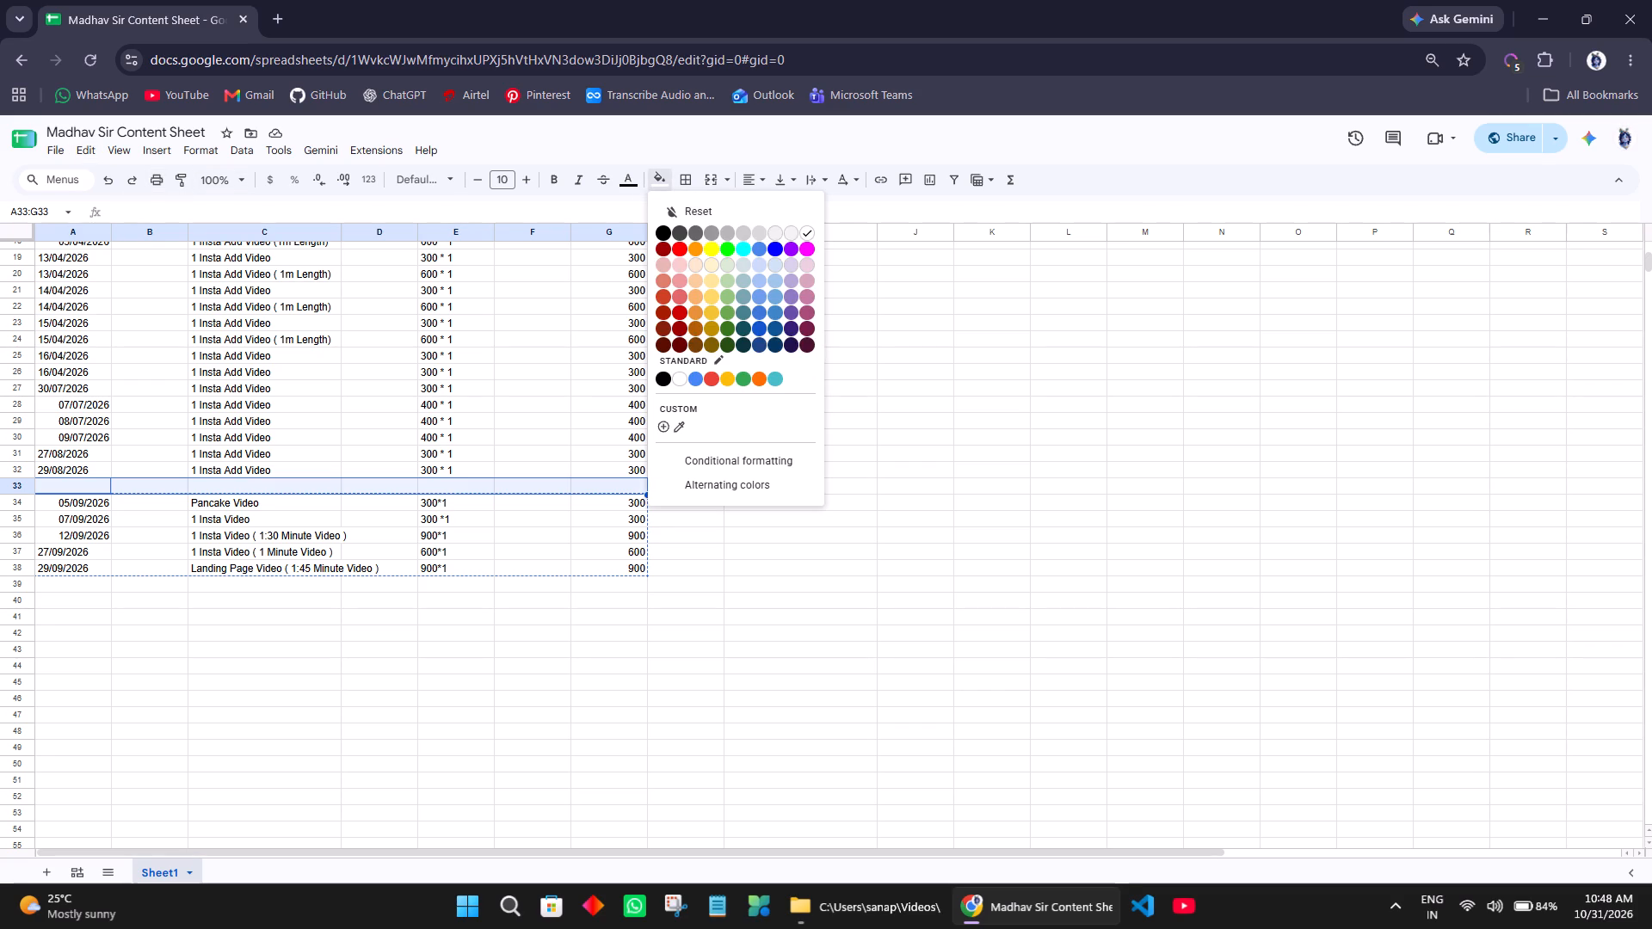
click(712, 251)
click(485, 706)
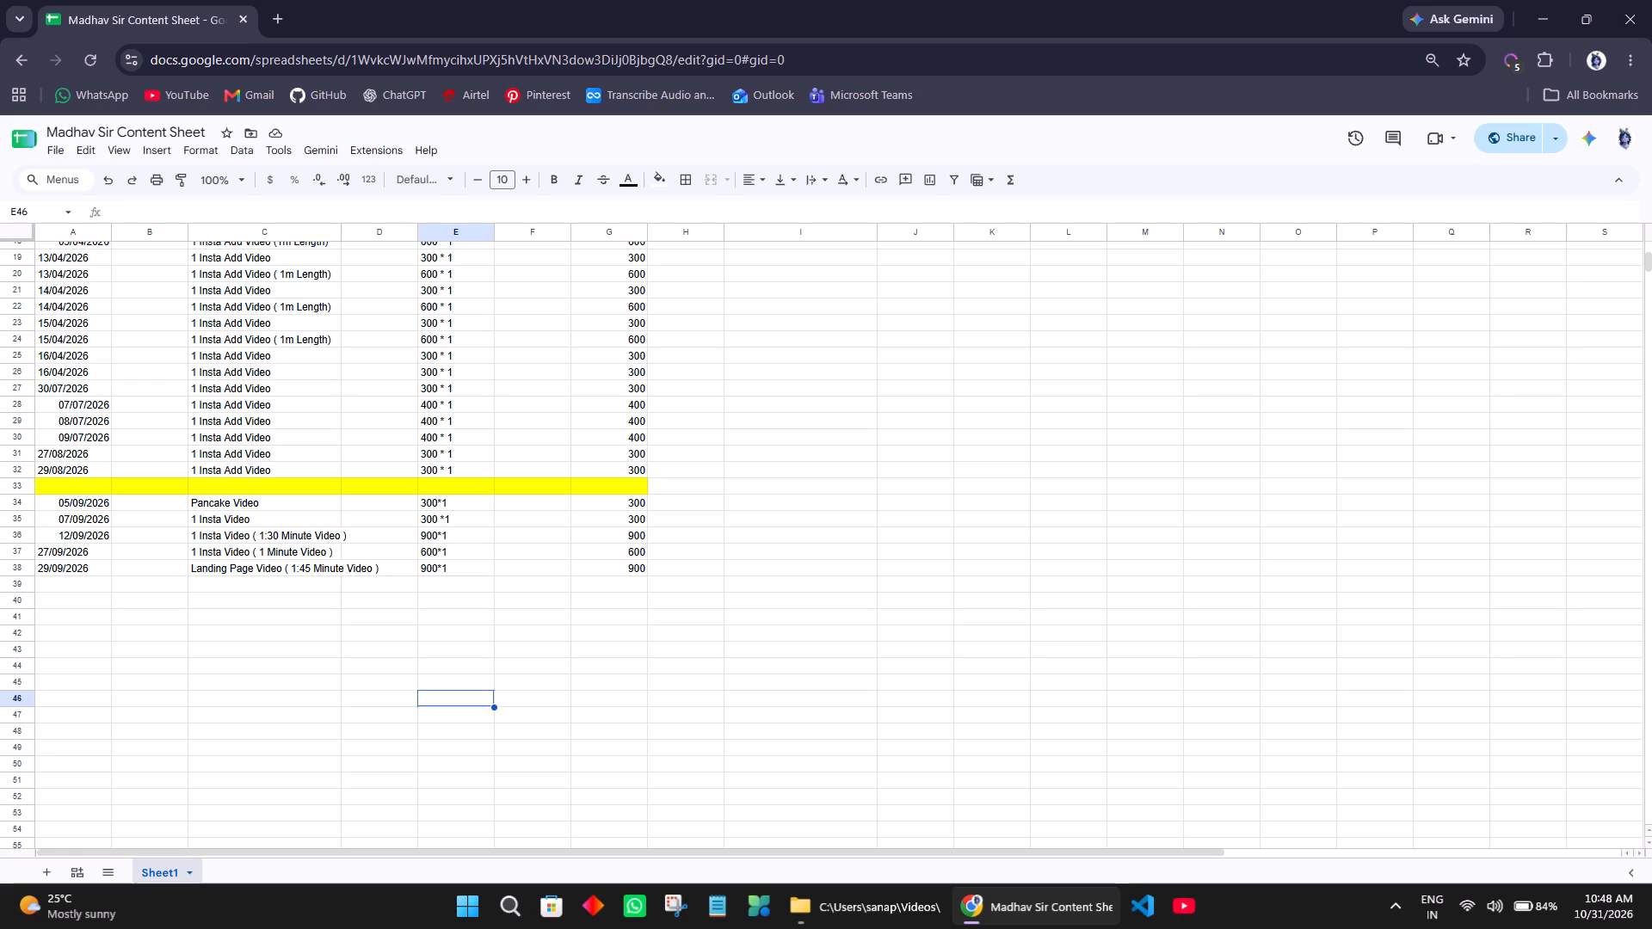
Enter the label "Payment" in C33 of the yellow separator row.
scroll(737, 647, up, 2)
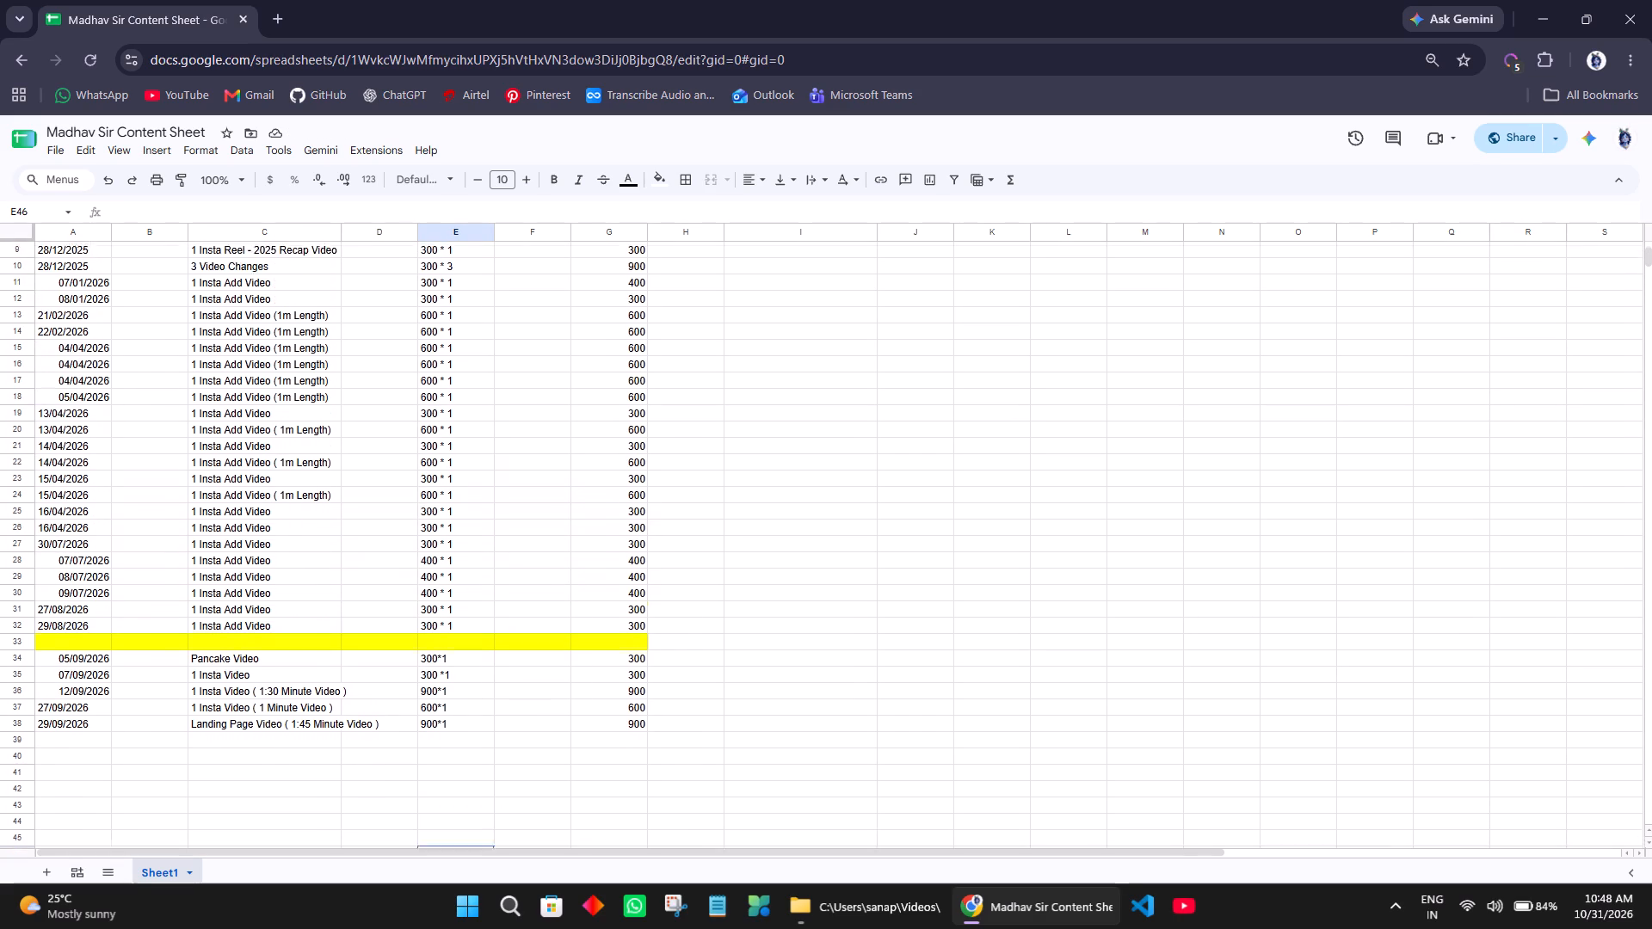
scroll(737, 647, up, 1)
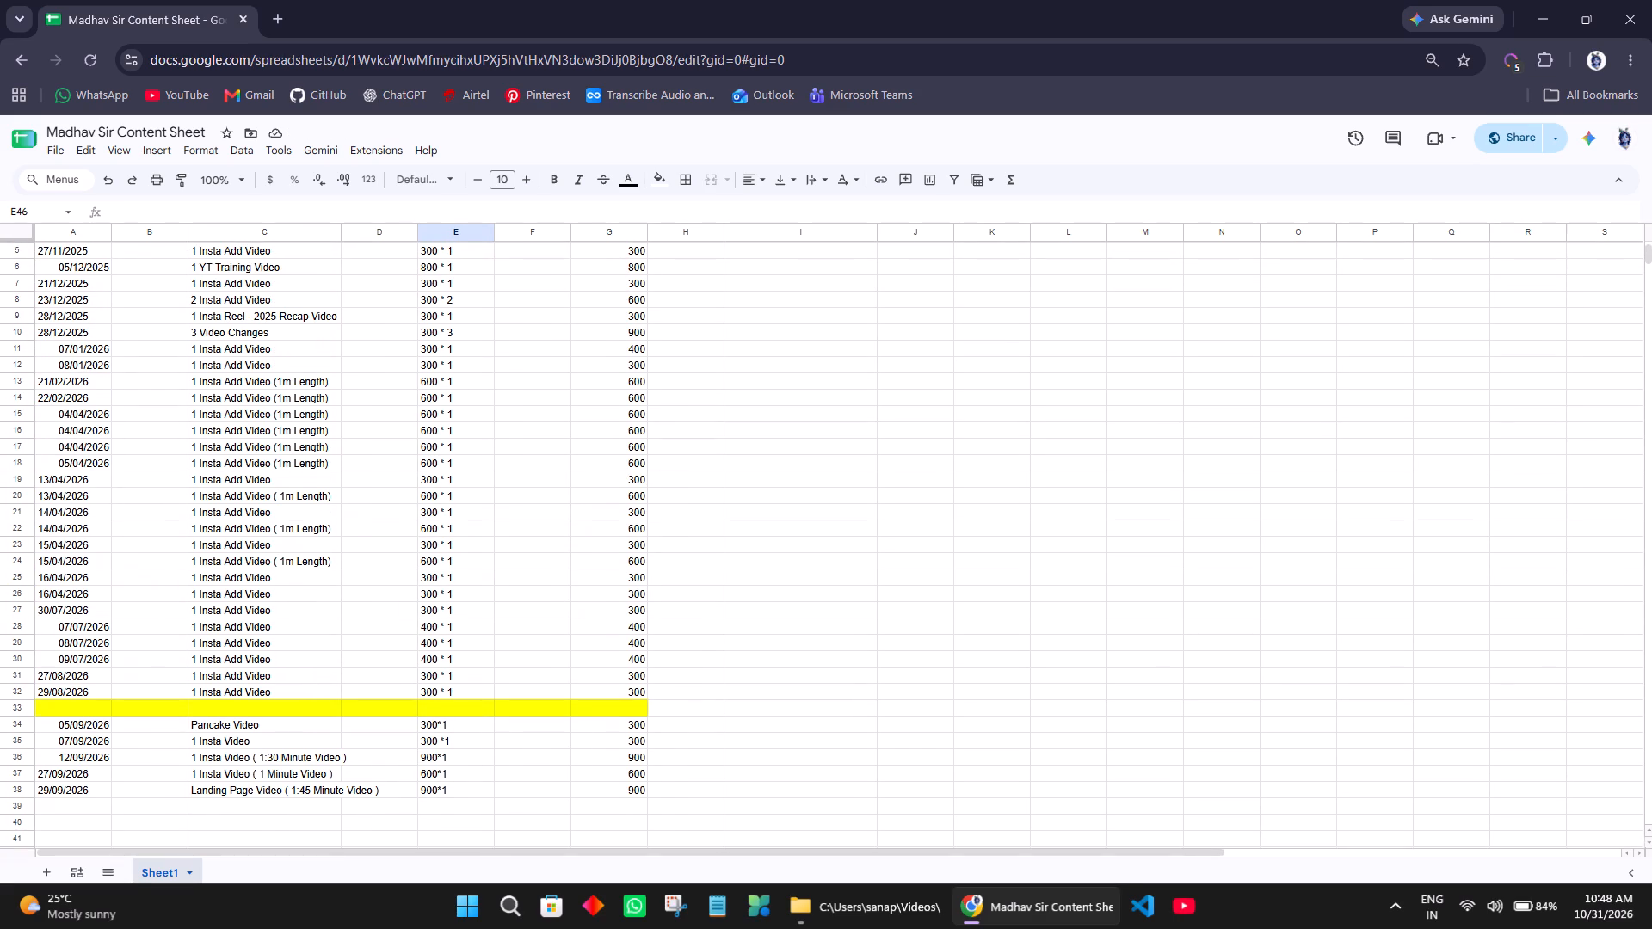
double_click(203, 707)
click(203, 707)
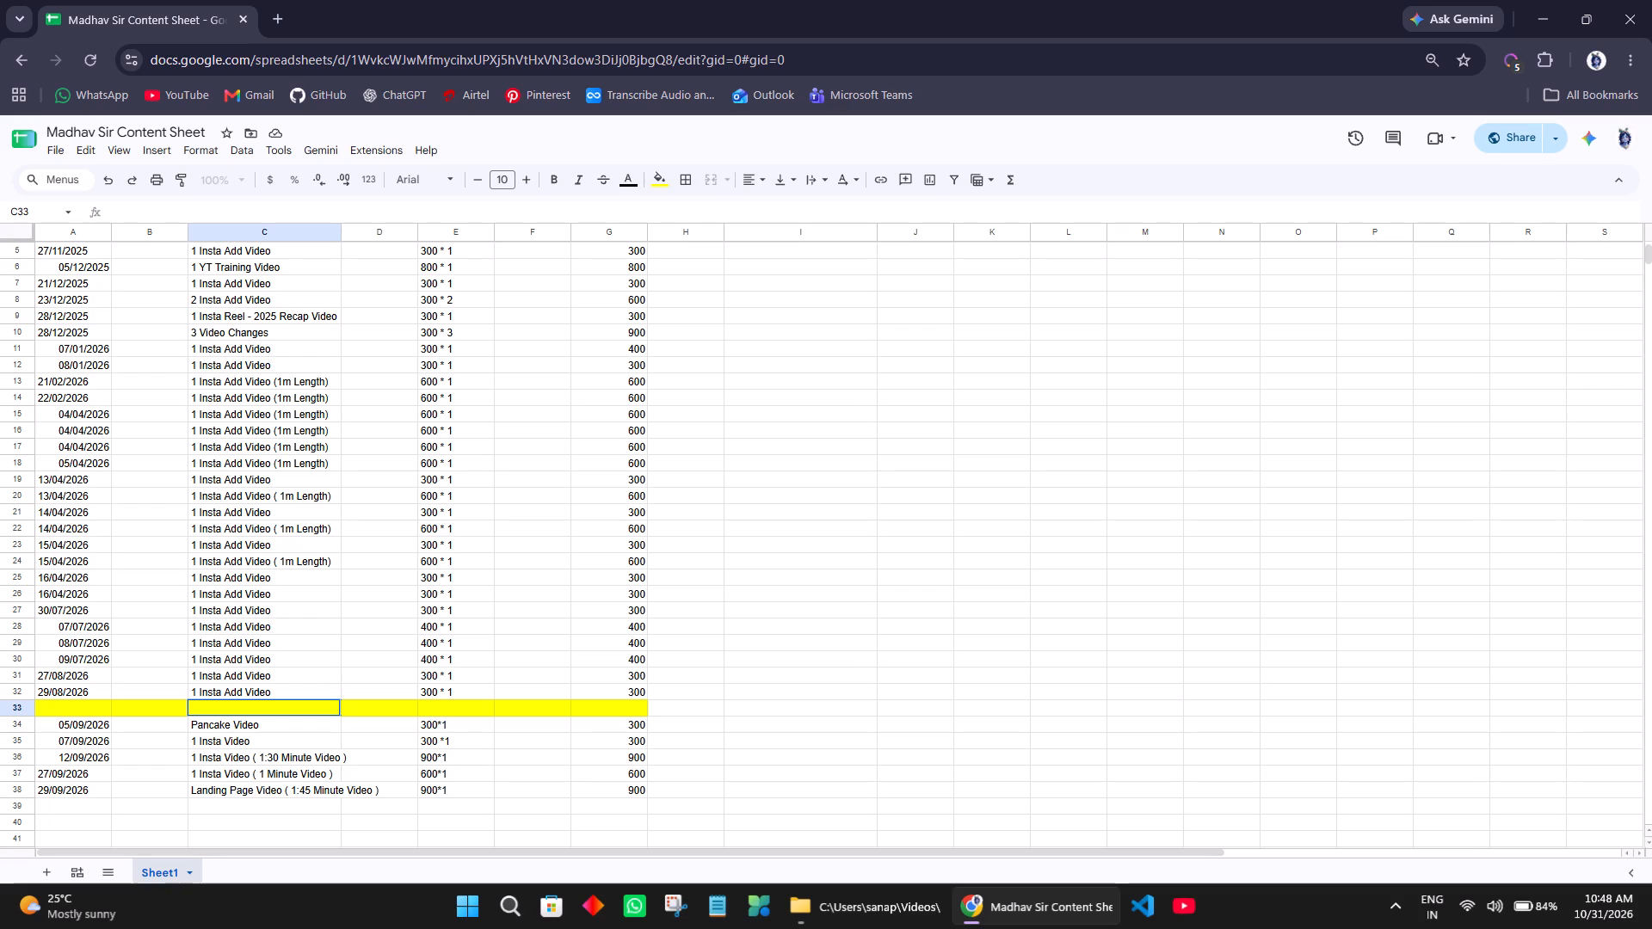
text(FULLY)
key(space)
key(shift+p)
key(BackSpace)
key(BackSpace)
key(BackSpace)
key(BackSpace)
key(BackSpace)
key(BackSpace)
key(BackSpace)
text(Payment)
Complete the label in C33 of the yellow separator row as "Payment Remaining Videos" and save the sheet.
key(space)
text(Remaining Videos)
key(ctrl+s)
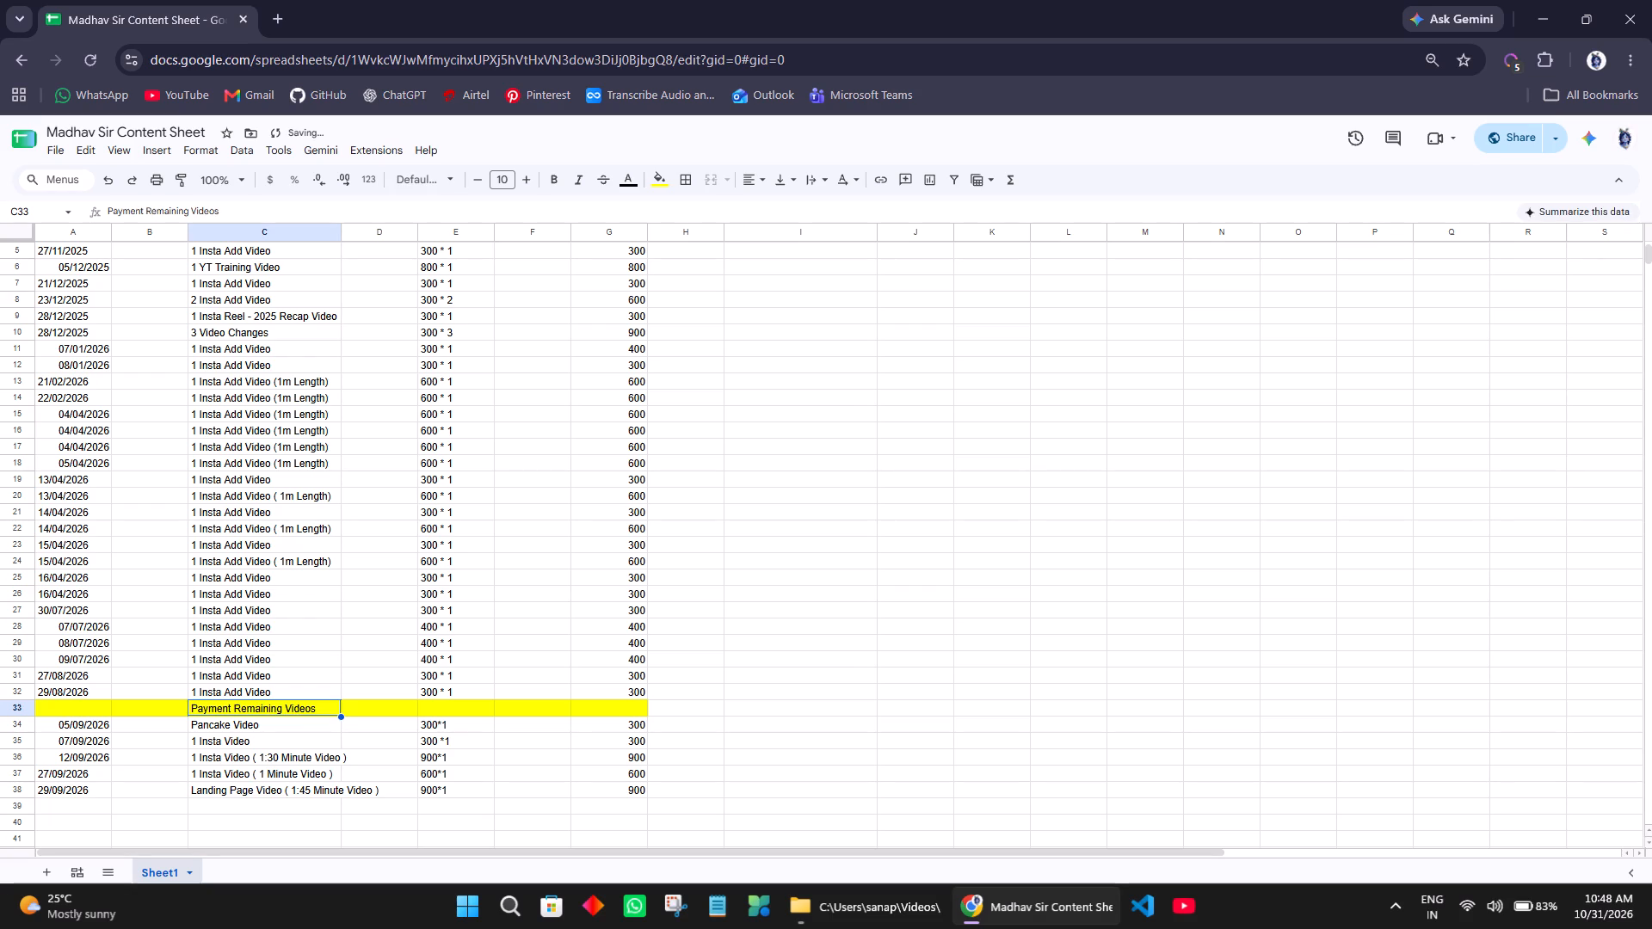